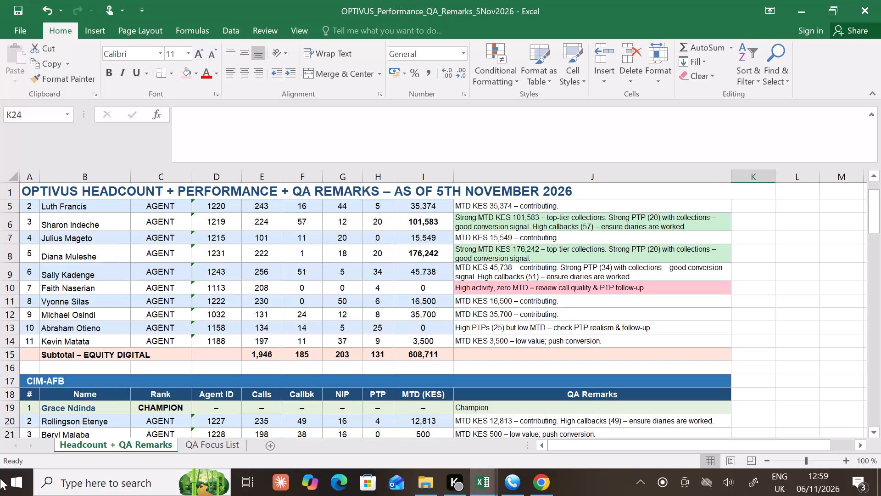
# Review the performance figures and QA remarks of every portfolio on the Headcount + QA Remarks sheet, down to the grand total.
pyautogui.scroll(2, 275, 344)
pyautogui.scroll(-3, 273, 342)
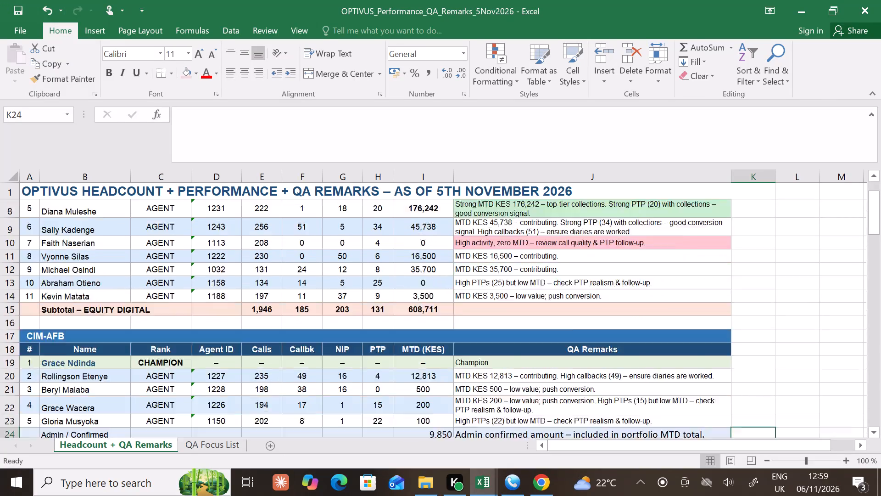
pyautogui.scroll(-8, 290, 352)
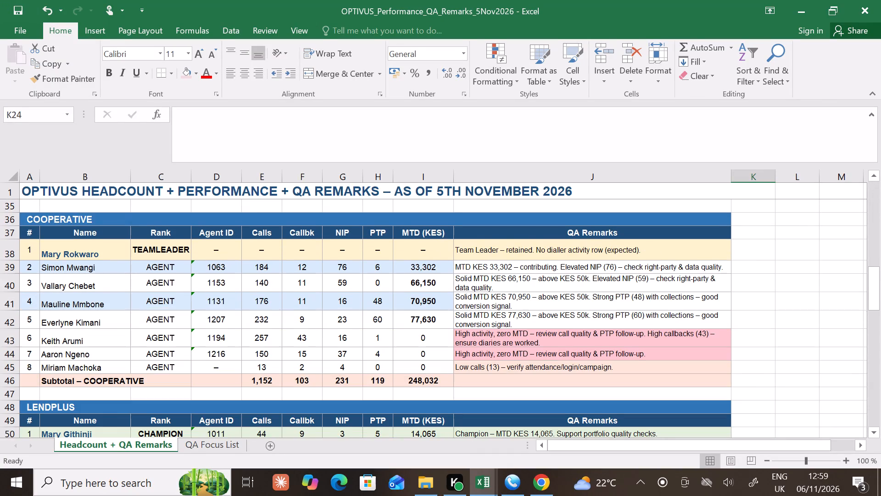
pyautogui.scroll(-1, 281, 333)
pyautogui.scroll(-4, 448, 313)
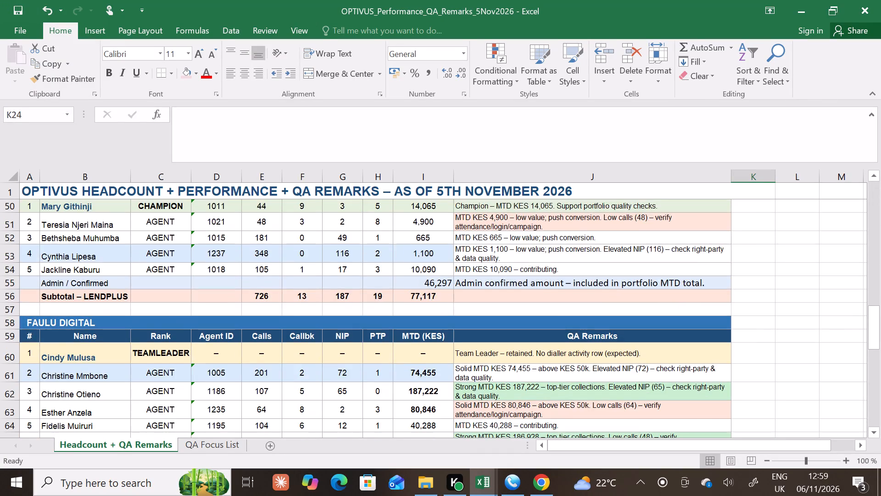
pyautogui.scroll(-14, 537, 368)
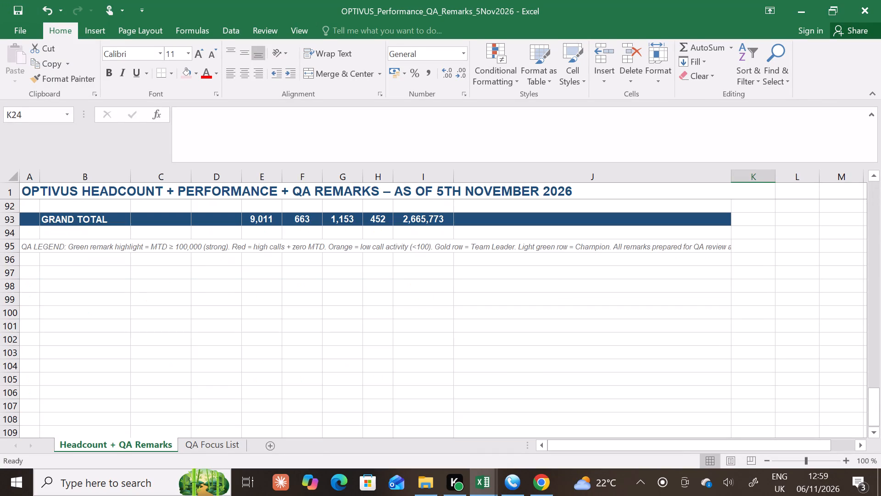
pyautogui.scroll(4, 460, 351)
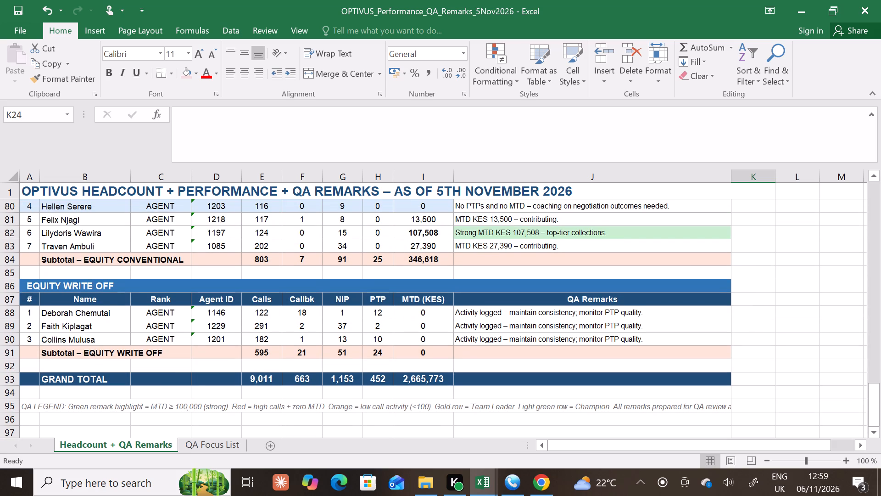
pyautogui.scroll(1, 443, 235)
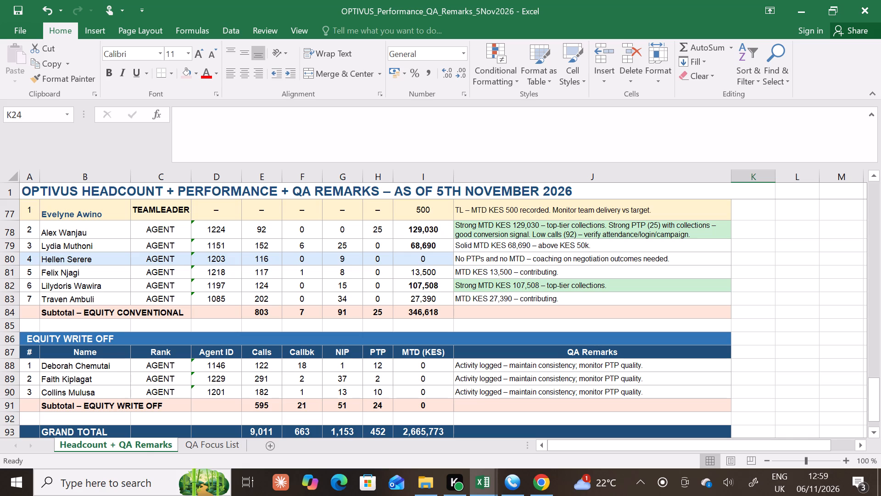
pyautogui.scroll(1, 525, 267)
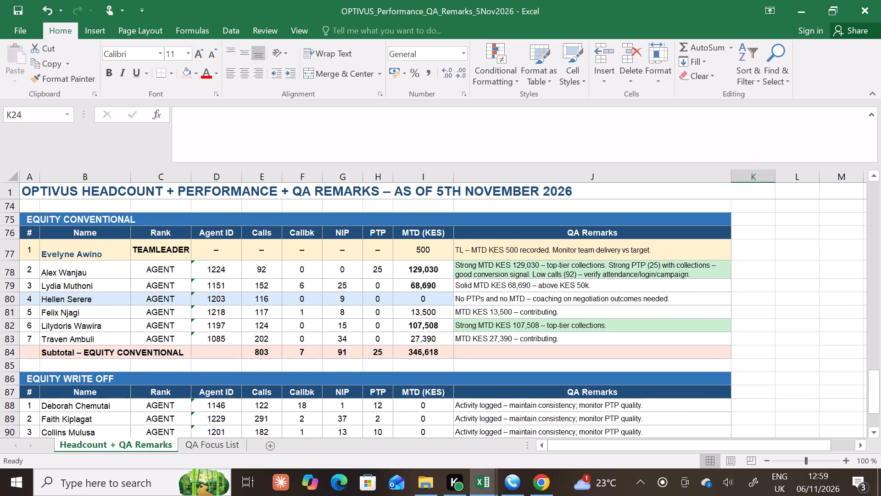
pyautogui.scroll(1, 472, 274)
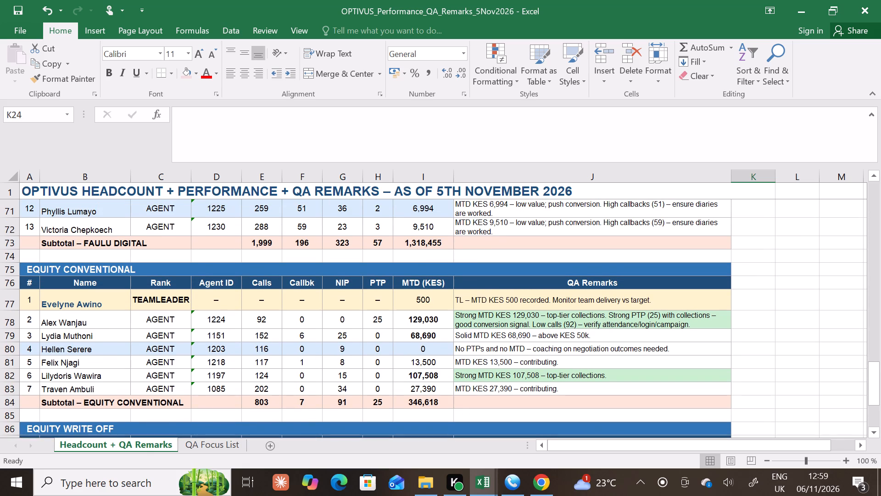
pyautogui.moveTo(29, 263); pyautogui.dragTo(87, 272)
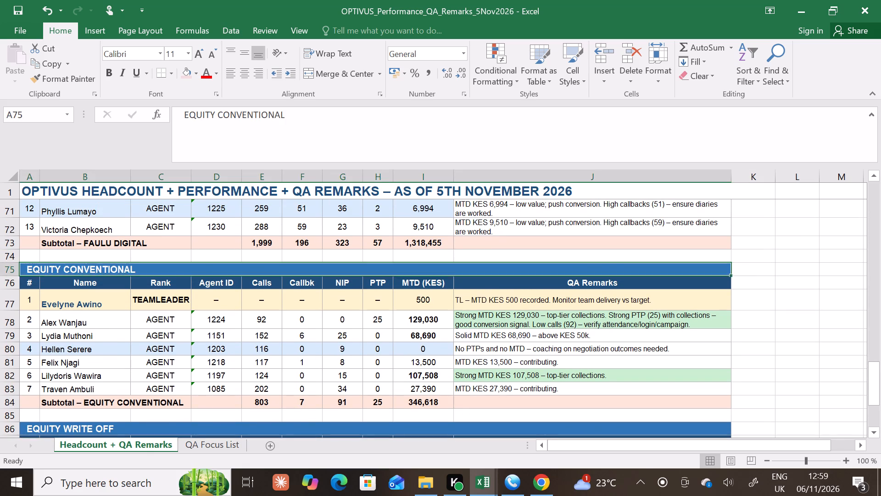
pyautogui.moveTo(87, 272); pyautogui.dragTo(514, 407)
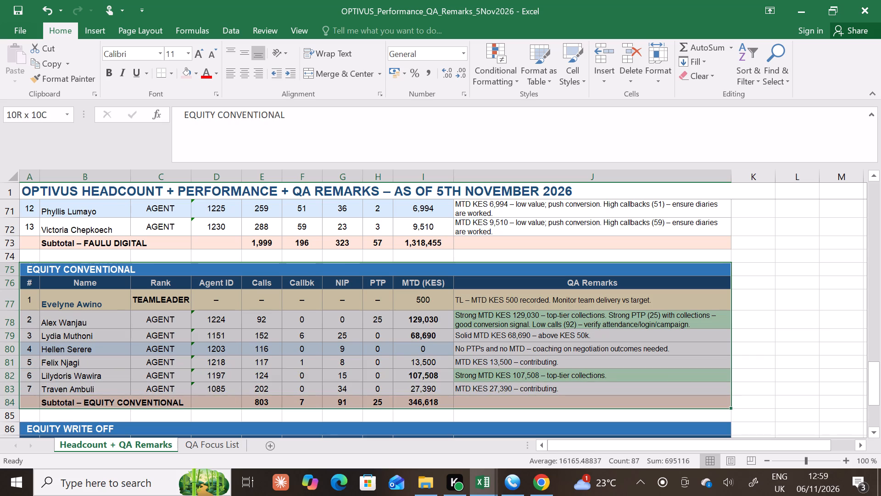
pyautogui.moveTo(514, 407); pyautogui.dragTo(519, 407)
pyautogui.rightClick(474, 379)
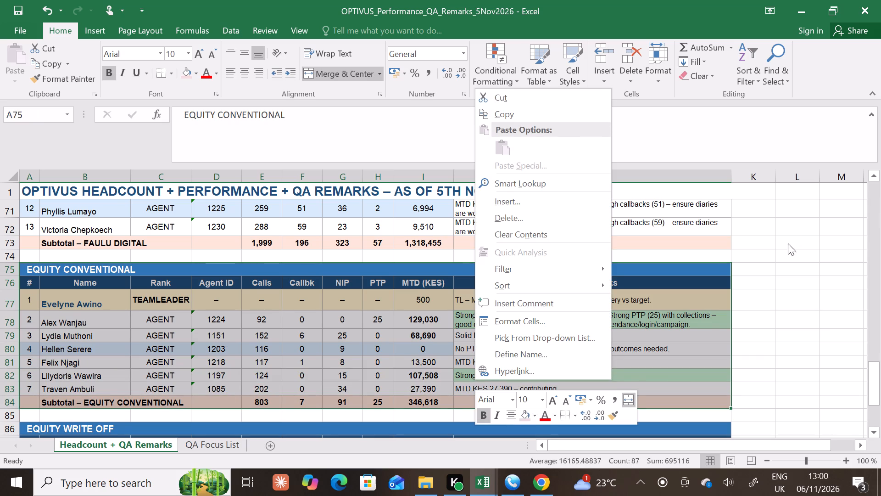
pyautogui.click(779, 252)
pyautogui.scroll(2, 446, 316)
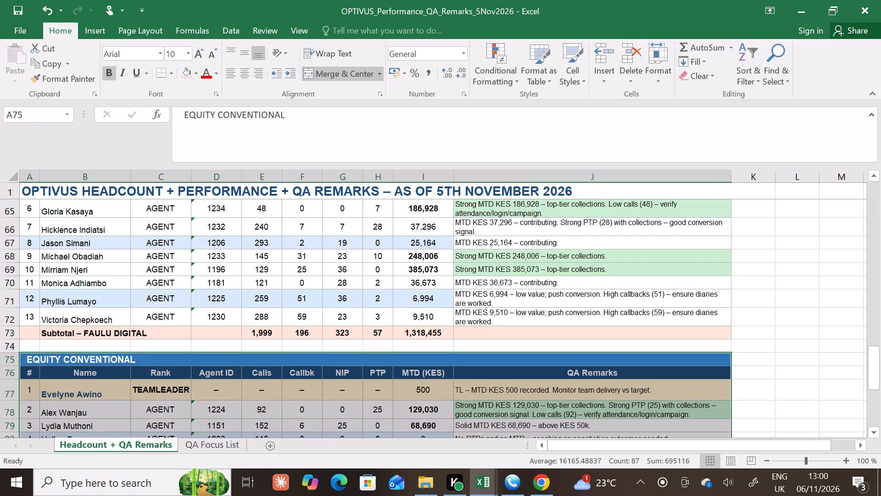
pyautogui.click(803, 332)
# Clear the QA remark of the team leader in the EQUITY CONVENTIONAL section (J77).
pyautogui.click(625, 384)
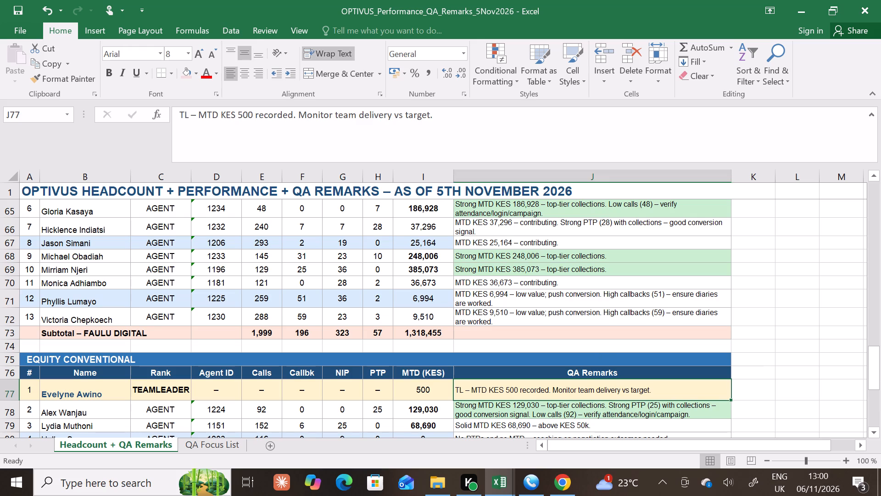
pyautogui.click(442, 113)
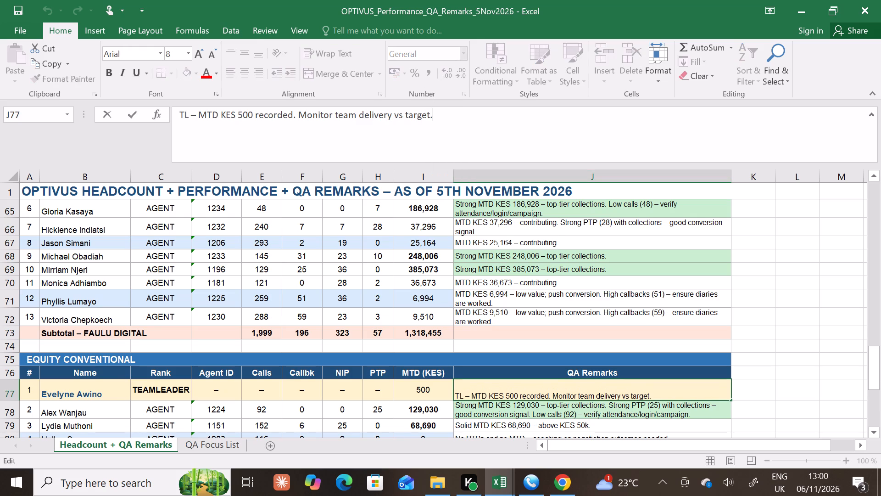
pyautogui.press('BackSpace')
pyautogui.press('BackSpace')
pyautogui.press('BackSpace')
pyautogui.press('BackSpace')
pyautogui.press('BackSpace')
pyautogui.press('BackSpace')
pyautogui.press('BackSpace')
pyautogui.press('BackSpace')
pyautogui.press('BackSpace')
pyautogui.press('BackSpace')
pyautogui.press('BackSpace')
pyautogui.press('BackSpace')
pyautogui.press('BackSpace')
pyautogui.press('BackSpace')
pyautogui.press('BackSpace')
pyautogui.press('BackSpace')
pyautogui.press('BackSpace')
pyautogui.press('BackSpace')
pyautogui.press('BackSpace')
pyautogui.press('BackSpace')
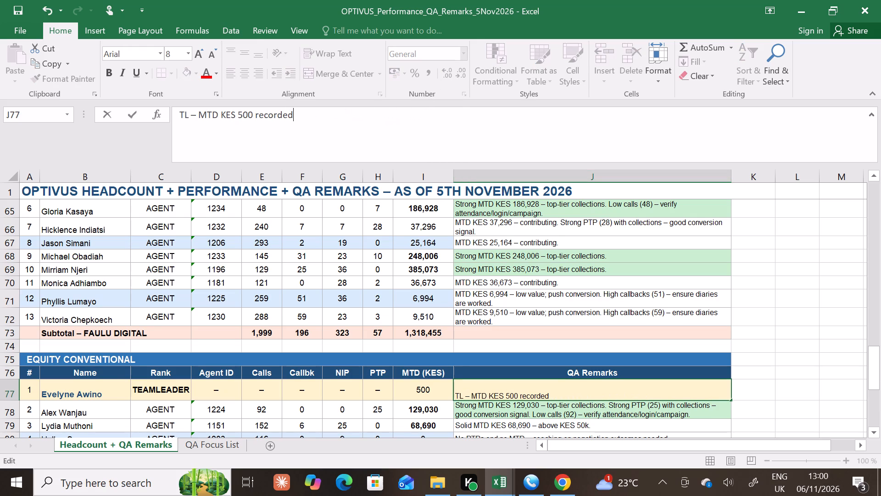
pyautogui.scroll(1, 834, 264)
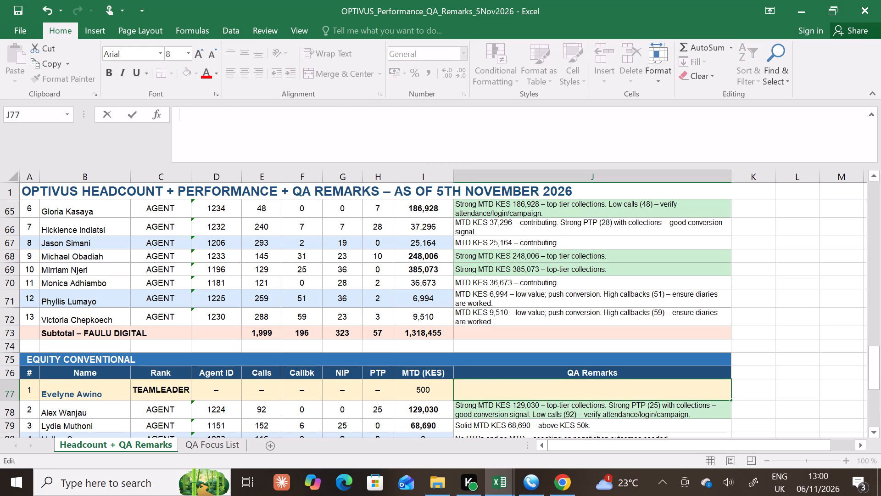
pyautogui.click(810, 273)
# Reword the end of the FAULU DIGITAL QA remark in J63, after the low-calls note, as "verify other problem related".
pyautogui.scroll(1, 769, 281)
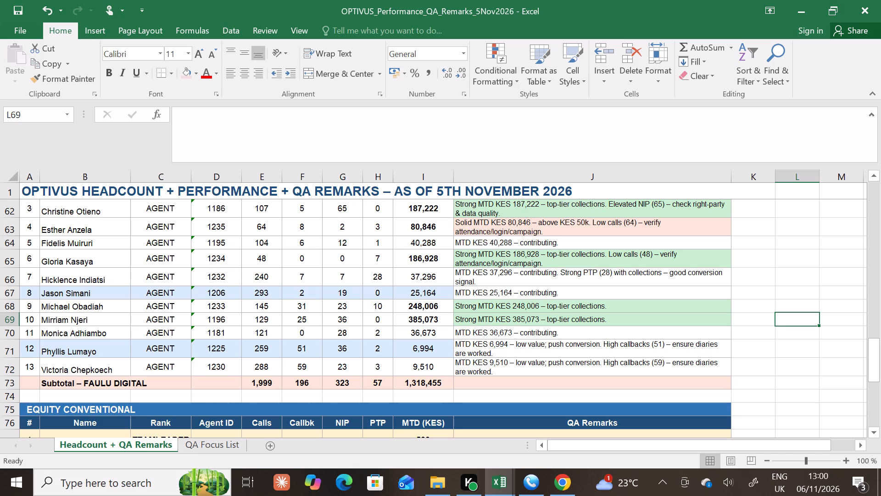
pyautogui.click(519, 226)
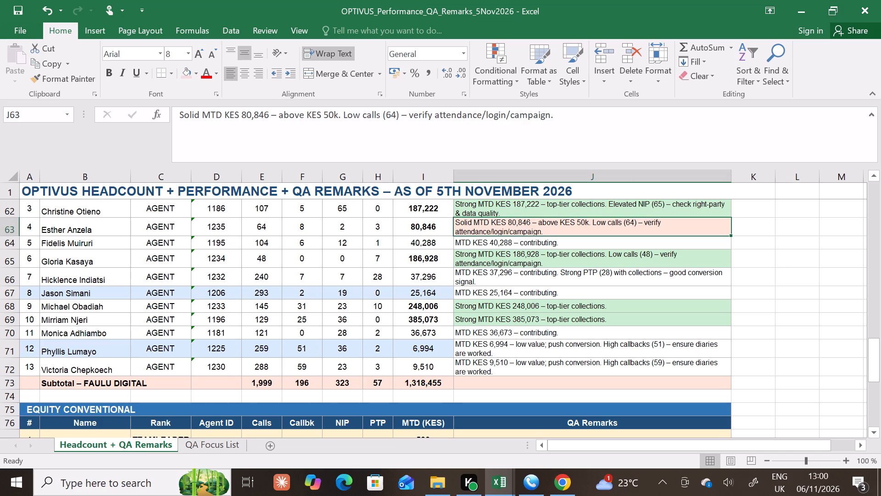
pyautogui.click(561, 109)
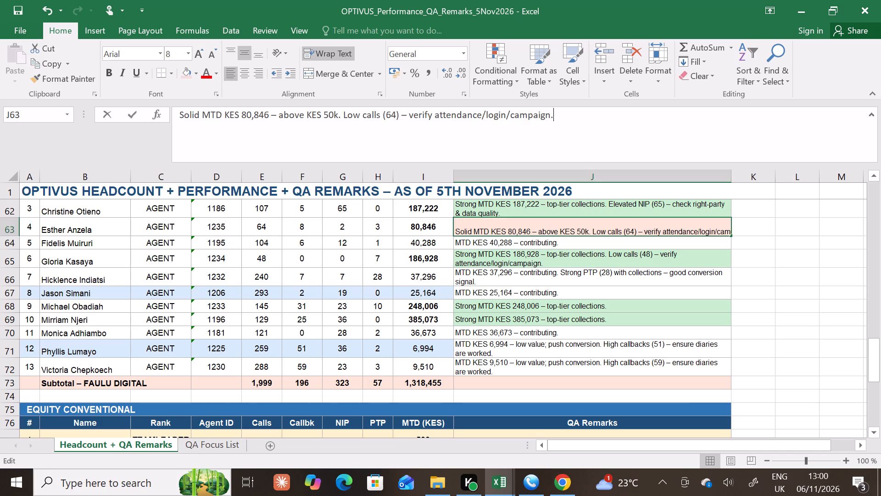
pyautogui.press('BackSpace')
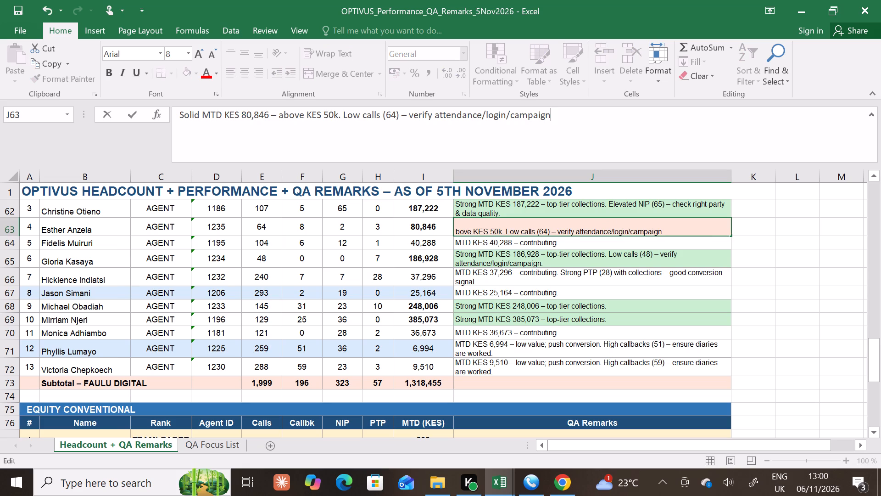
pyautogui.press('BackSpace')
pyautogui.press('BackSpace')
pyautogui.press('BackSpace')
pyautogui.press('BackSpace')
pyautogui.press('BackSpace')
pyautogui.press('BackSpace')
pyautogui.press('BackSpace')
pyautogui.press('BackSpace')
pyautogui.press('BackSpace')
pyautogui.press('BackSpace')
pyautogui.press('BackSpace')
pyautogui.press('BackSpace')
pyautogui.press('BackSpace')
pyautogui.press('BackSpace')
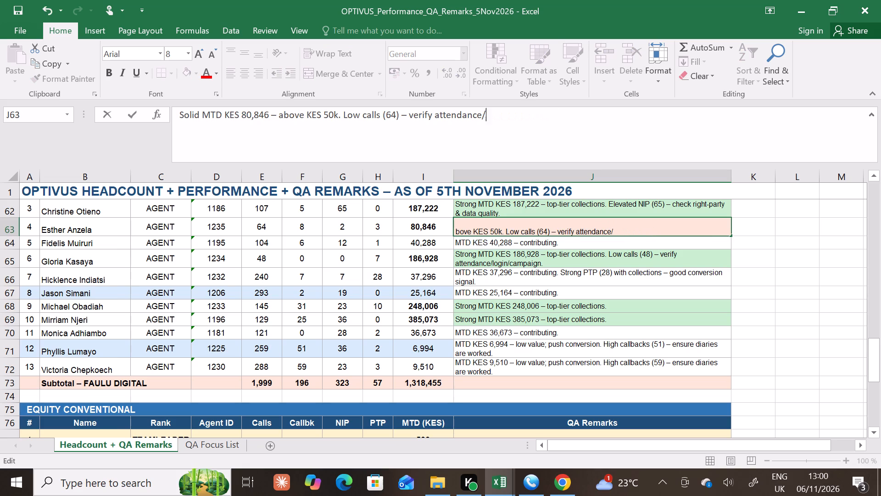
pyautogui.press('BackSpace')
pyautogui.press('BackSpace')
pyautogui.press('BackSpace')
pyautogui.press('BackSpace')
pyautogui.press('BackSpace')
pyautogui.press('BackSpace')
pyautogui.press('BackSpace')
pyautogui.press('BackSpace')
pyautogui.press('BackSpace')
pyautogui.press('BackSpace')
pyautogui.press('BackSpace')
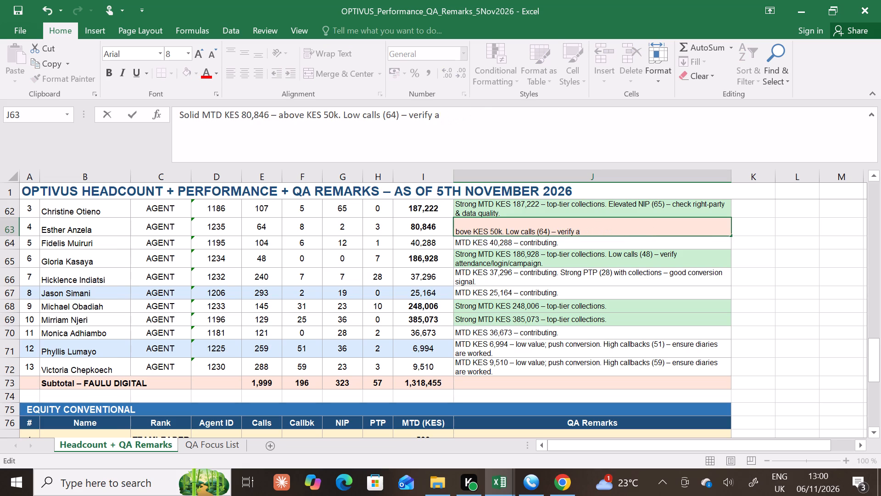
pyautogui.press('c')
pyautogui.press('a')
pyautogui.press('BackSpace')
pyautogui.press('BackSpace')
pyautogui.write('other')
pyautogui.press('space')
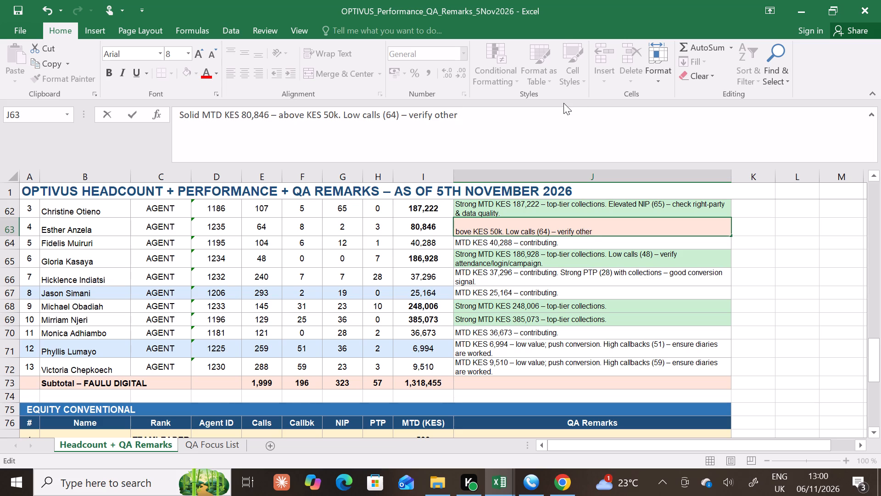
pyautogui.write('problem')
pyautogui.press('space')
pyautogui.write('related')
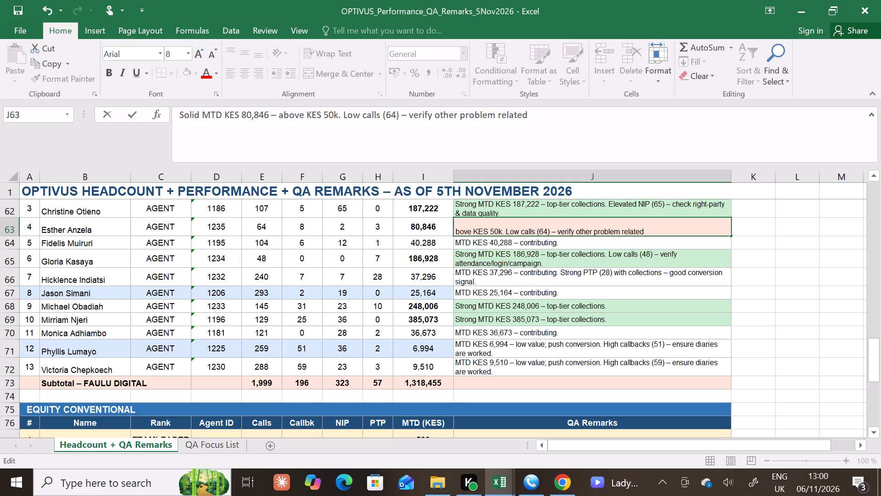
# Reword the end of the FAULU DIGITAL QA remark in J65, after the low-calls note, as "coach on improving calls".
pyautogui.click(547, 263)
pyautogui.click(584, 106)
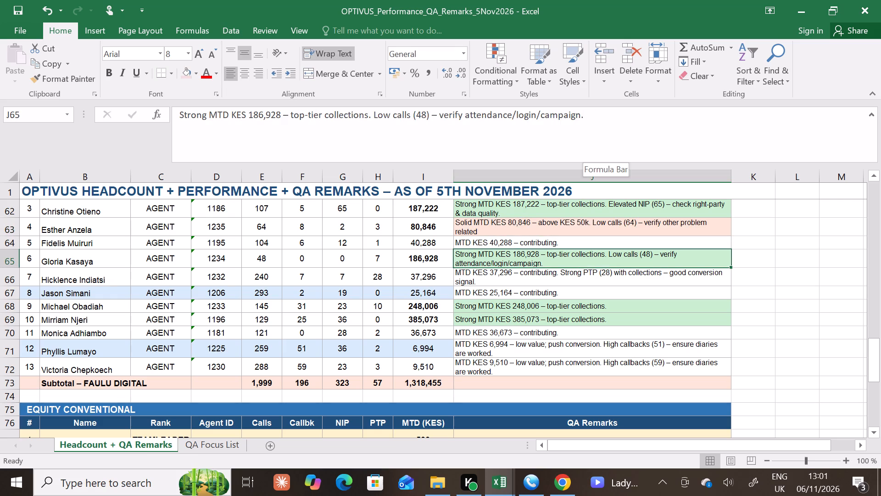
pyautogui.click(590, 124)
pyautogui.press('BackSpace')
pyautogui.press('BackSpace')
pyautogui.press('BackSpace')
pyautogui.press('BackSpace')
pyautogui.press('BackSpace')
pyautogui.press('BackSpace')
pyautogui.press('BackSpace')
pyautogui.press('BackSpace')
pyautogui.press('BackSpace')
pyautogui.press('BackSpace')
pyautogui.press('BackSpace')
pyautogui.press('BackSpace')
pyautogui.press('BackSpace')
pyautogui.press('BackSpace')
pyautogui.press('BackSpace')
pyautogui.press('BackSpace')
pyautogui.press('BackSpace')
pyautogui.press('BackSpace')
pyautogui.press('BackSpace')
pyautogui.press('BackSpace')
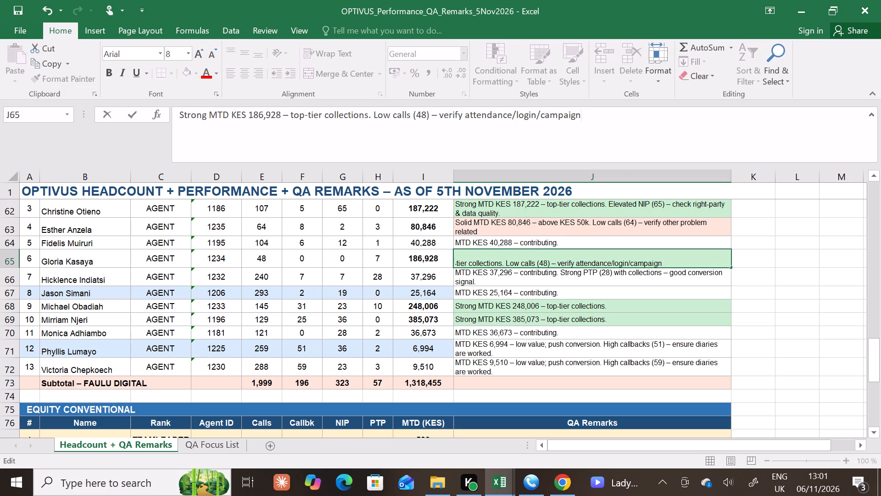
pyautogui.press('BackSpace')
pyautogui.press('BackSpace')
pyautogui.press('BackSpace')
pyautogui.press('BackSpace')
pyautogui.press('BackSpace')
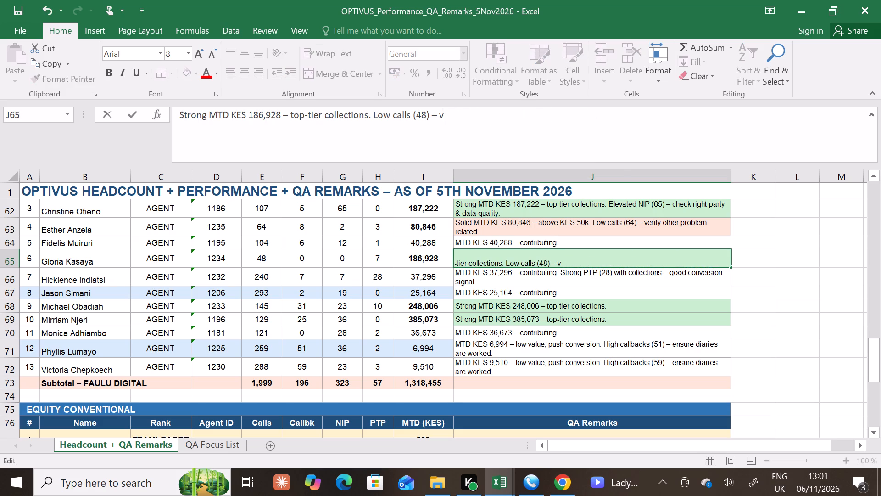
pyautogui.press('BackSpace')
pyautogui.write('coac')
pyautogui.write('h on improve')
pyautogui.press('BackSpace')
pyautogui.write('ing')
pyautogui.press('space')
pyautogui.write('call')
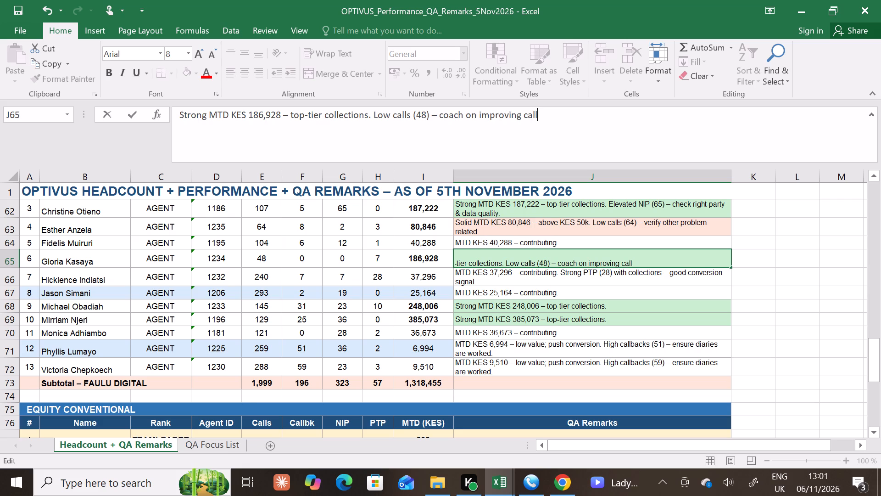
pyautogui.press('s')
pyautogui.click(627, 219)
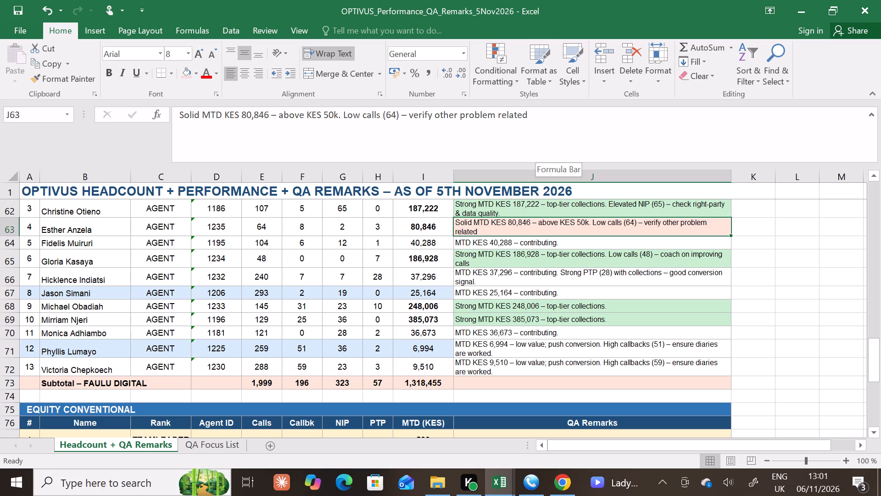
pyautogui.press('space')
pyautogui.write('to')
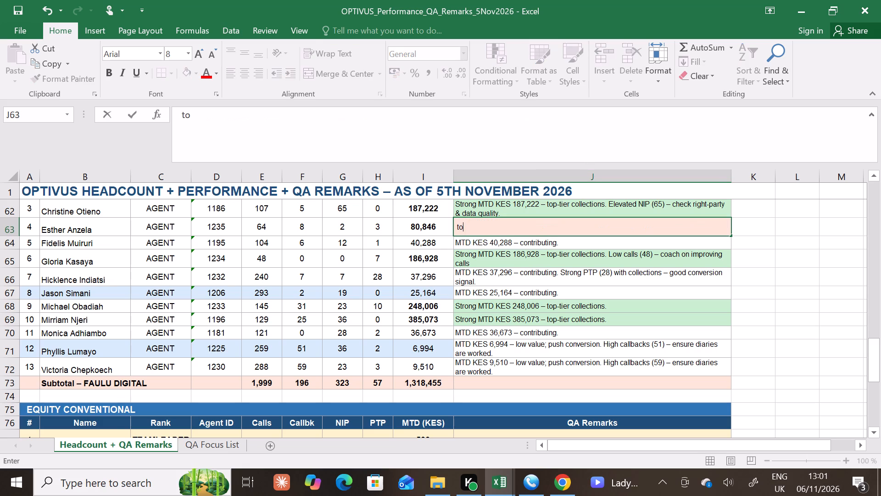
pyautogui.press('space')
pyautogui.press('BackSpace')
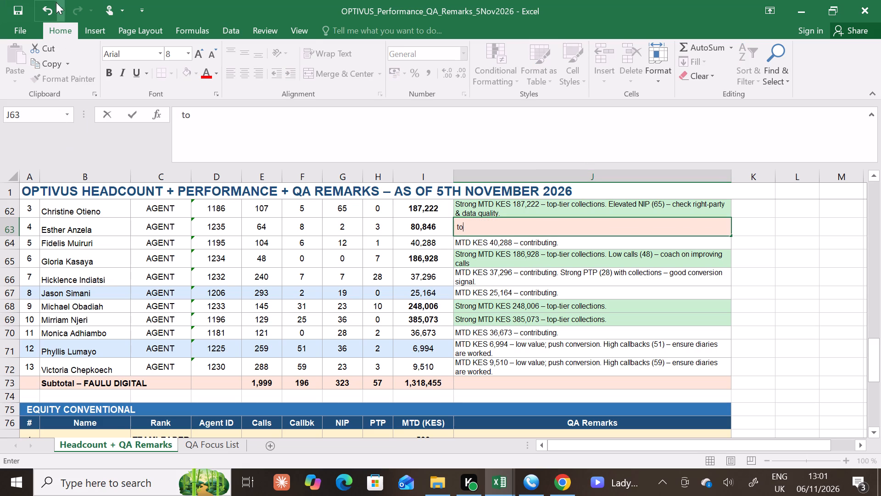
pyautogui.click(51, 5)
# Open the QA remark in J63 for editing at the end of its text.
pyautogui.click(550, 122)
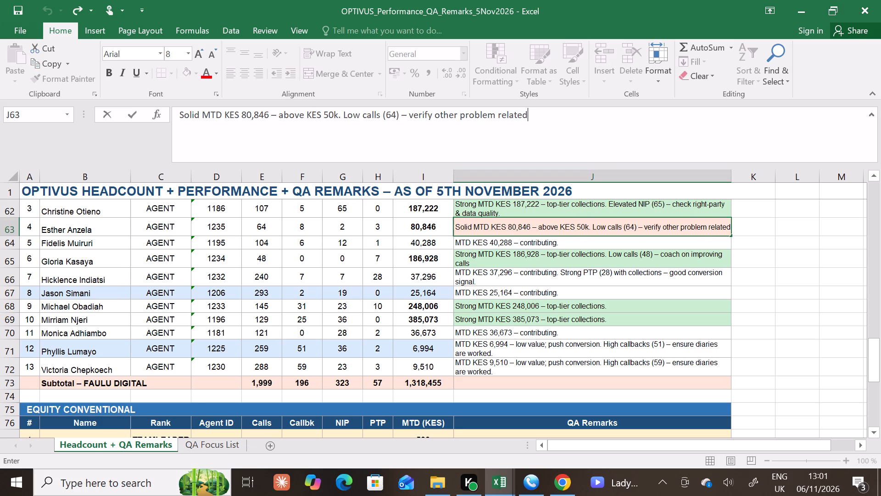
# Extend the FAULU DIGITAL QA remark in J63 by adding "to the low calls" at its end.
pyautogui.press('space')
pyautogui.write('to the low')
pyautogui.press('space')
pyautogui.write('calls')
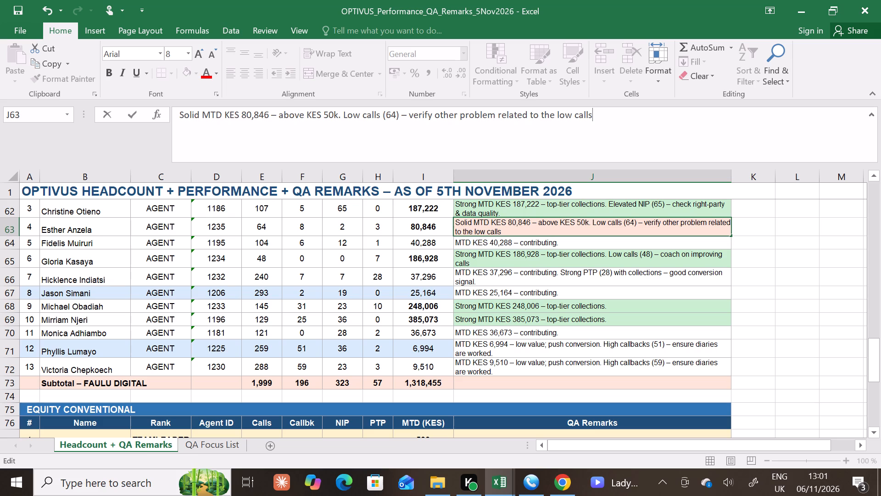
pyautogui.click(629, 294)
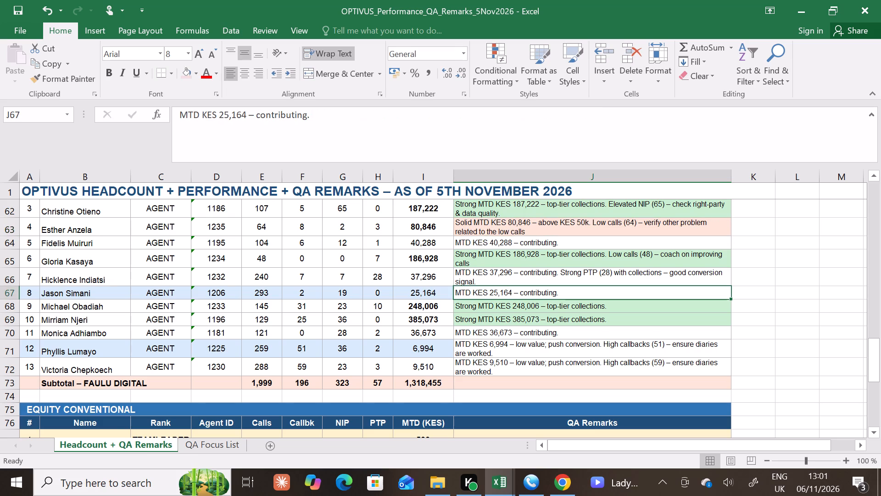
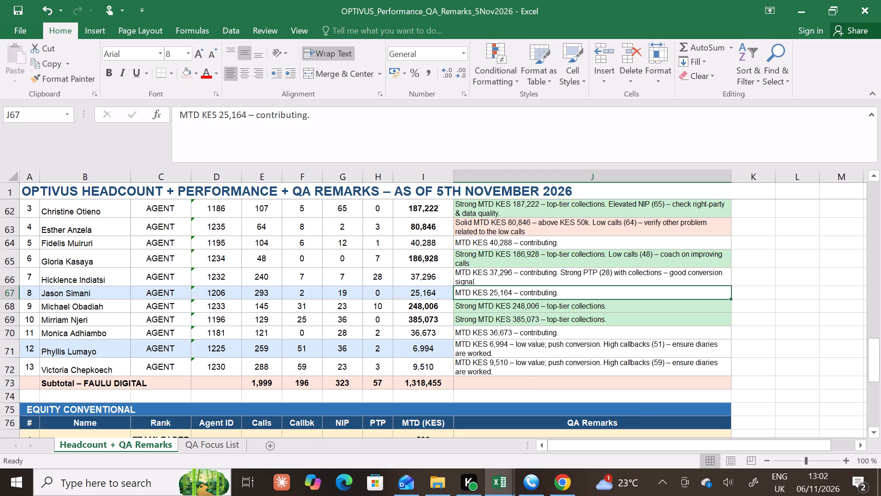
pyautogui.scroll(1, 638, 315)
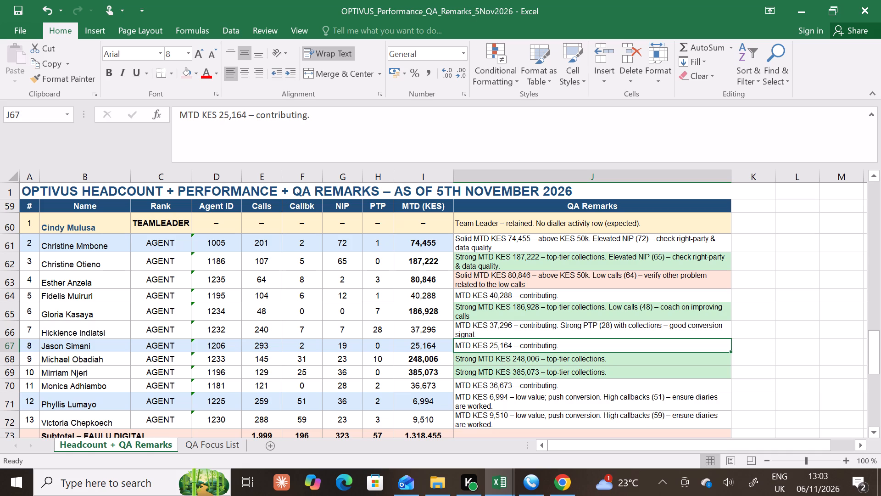
# Reword the end of the FAULU DIGITAL QA remark in J61, after the elevated-NIP note, as "check right-party contacts".
pyautogui.click(468, 246)
pyautogui.click(576, 115)
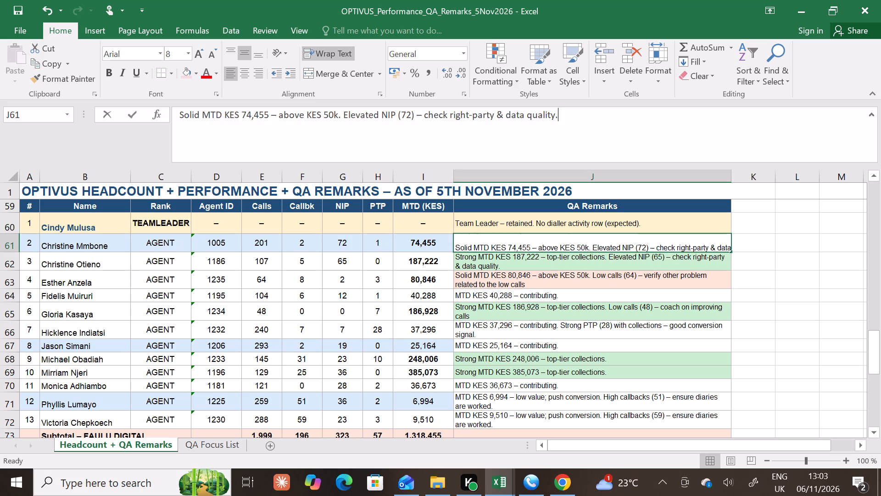
pyautogui.press('BackSpace')
pyautogui.press('BackSpace')
pyautogui.press('BackSpace')
pyautogui.press('BackSpace')
pyautogui.press('BackSpace')
pyautogui.press('BackSpace')
pyautogui.press('BackSpace')
pyautogui.press('BackSpace')
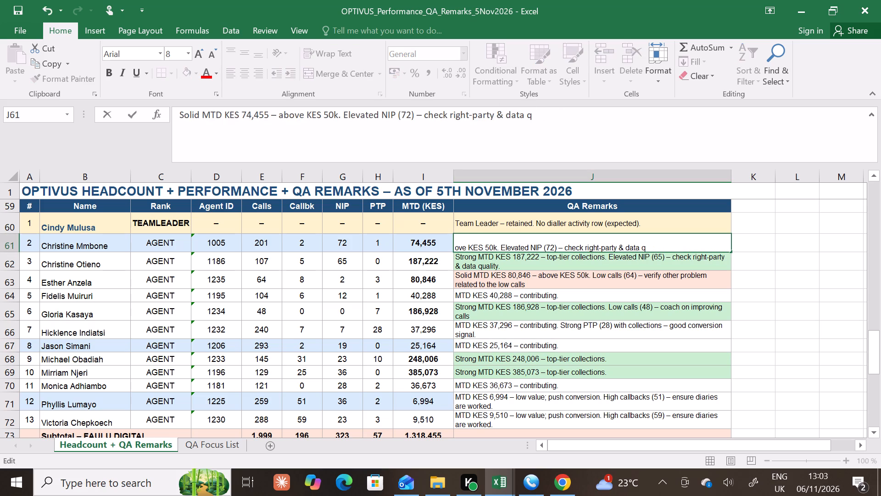
pyautogui.press('BackSpace')
pyautogui.press('BackSpace')
pyautogui.press('BackSpace')
pyautogui.press('BackSpace')
pyautogui.press('BackSpace')
pyautogui.press('BackSpace')
pyautogui.press('BackSpace')
pyautogui.write('contac')
pyautogui.write('ts')
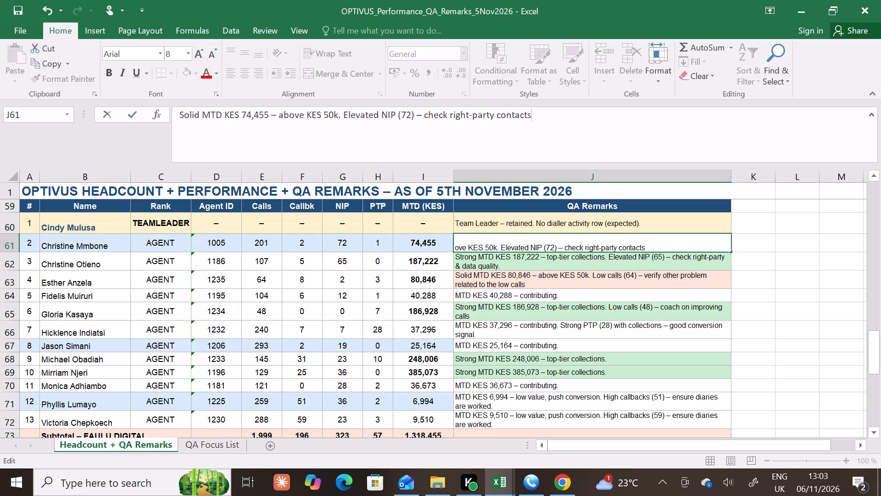
# Reword the end of the FAULU DIGITAL QA remark in J62, after the elevated-NIP note, as "check right-party contact".
pyautogui.click(595, 260)
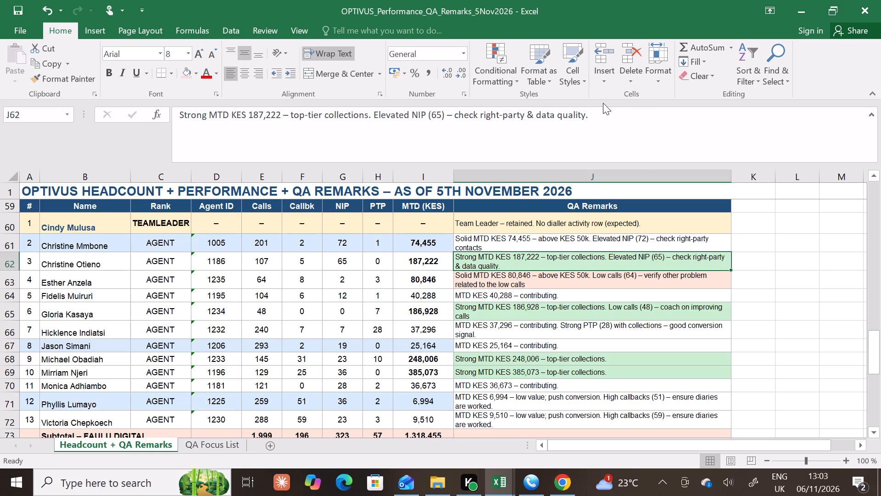
pyautogui.click(601, 104)
pyautogui.click(595, 110)
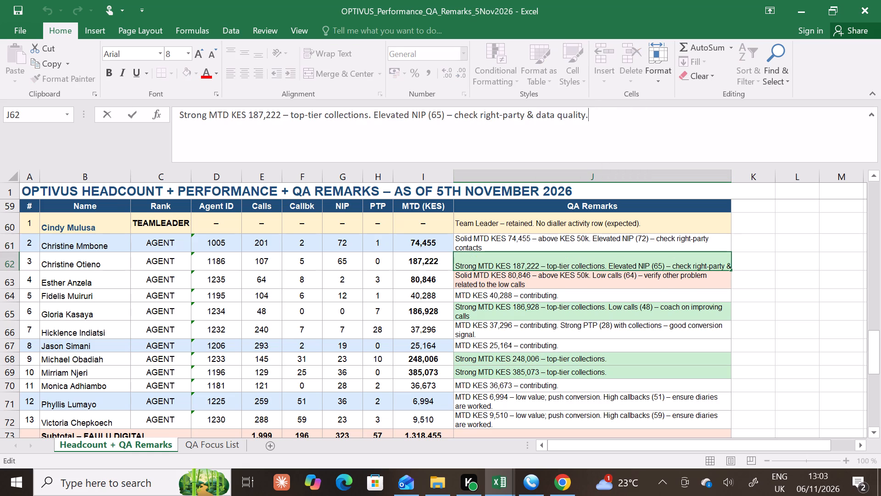
pyautogui.press('BackSpace')
pyautogui.press('BackSpace')
pyautogui.press('BackSpace')
pyautogui.press('BackSpace')
pyautogui.press('BackSpace')
pyautogui.press('BackSpace')
pyautogui.press('BackSpace')
pyautogui.press('BackSpace')
pyautogui.press('BackSpace')
pyautogui.press('BackSpace')
pyautogui.press('BackSpace')
pyautogui.press('BackSpace')
pyautogui.press('BackSpace')
pyautogui.press('BackSpace')
pyautogui.press('BackSpace')
pyautogui.press('BackSpace')
pyautogui.press('BackSpace')
pyautogui.press('BackSpace')
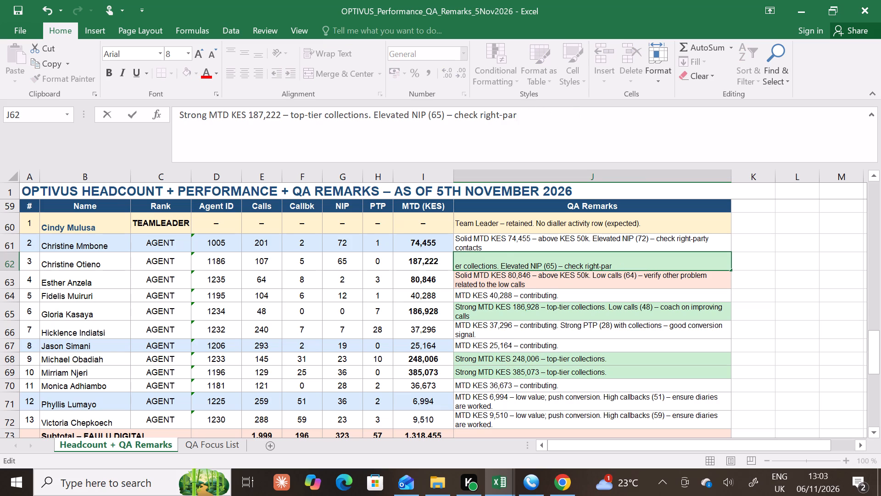
pyautogui.write('ty contact')
pyautogui.click(594, 301)
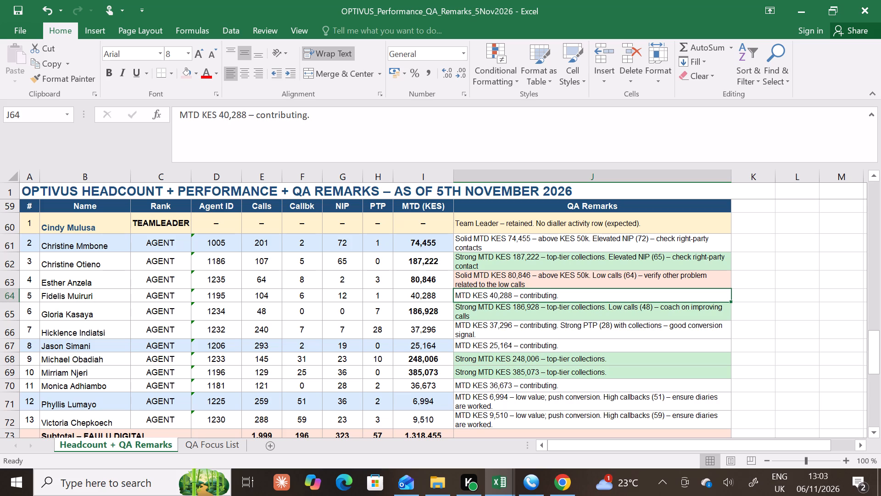
# Review the remaining FAULU DIGITAL QA remarks from J66 onward against the agents' figures, continuing into the EQUITY CONVENTIONAL section.
pyautogui.click(571, 333)
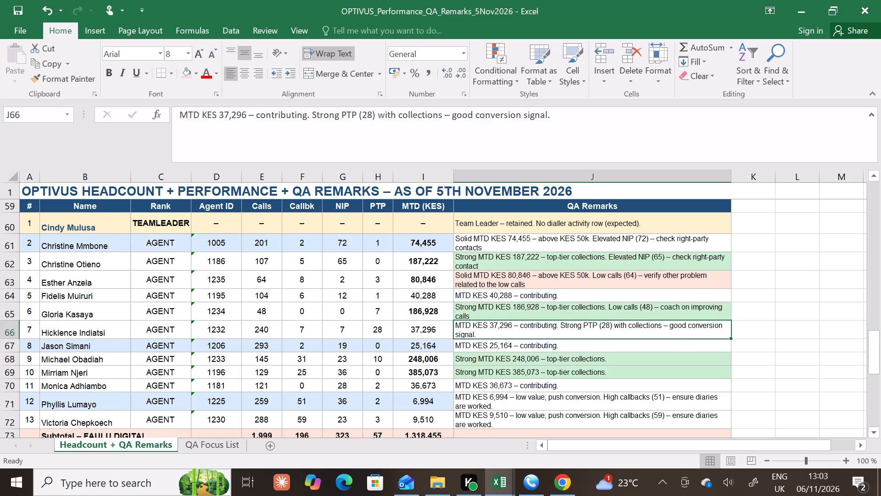
pyautogui.click(571, 348)
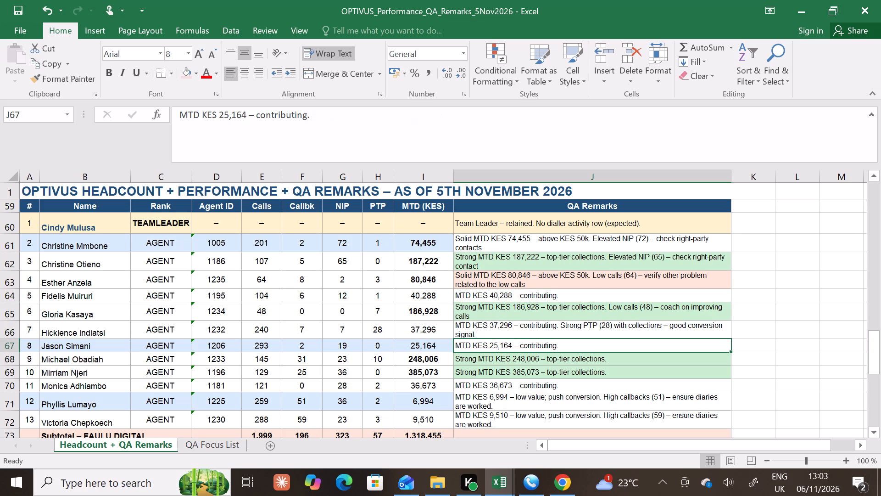
pyautogui.click(578, 366)
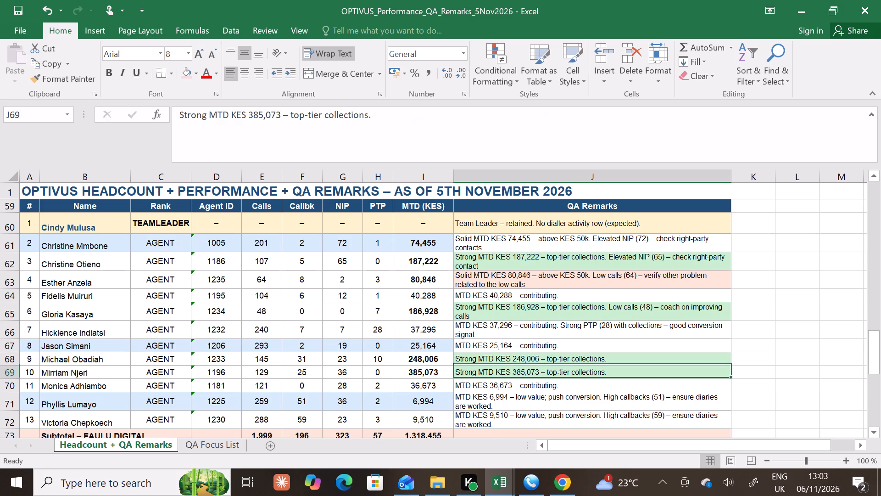
pyautogui.scroll(-1, 584, 388)
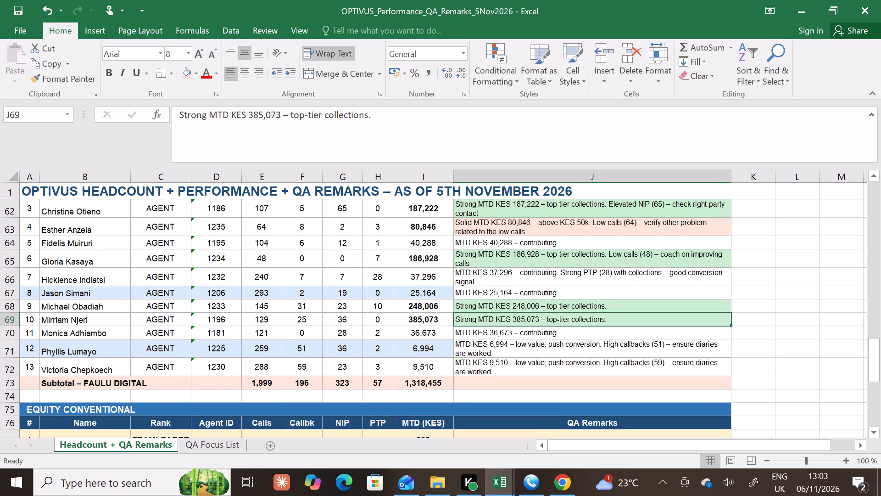
pyautogui.click(454, 330)
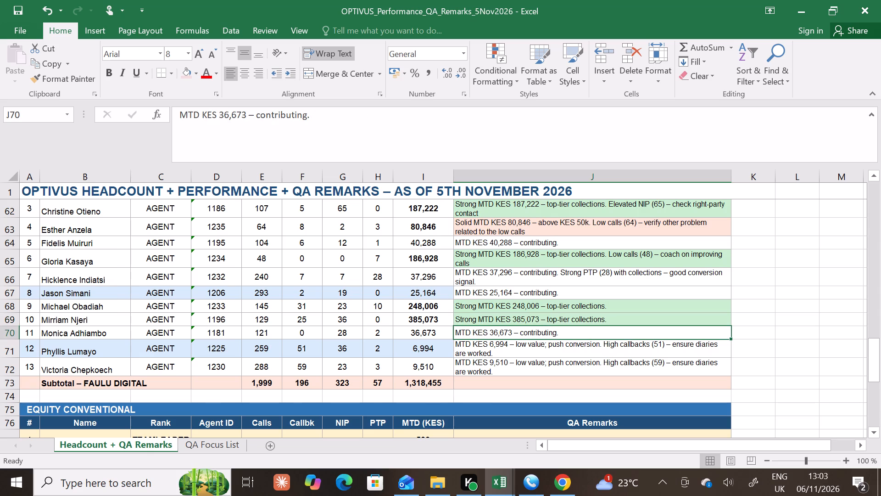
pyautogui.scroll(1, 329, 328)
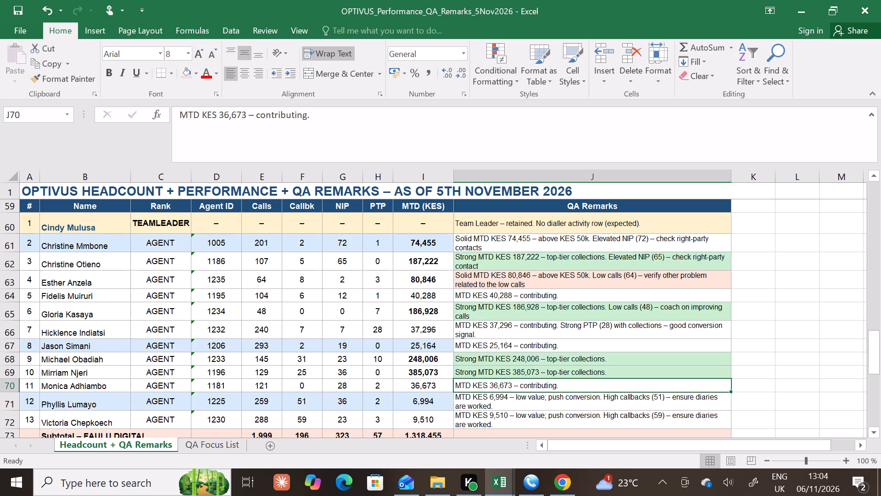
pyautogui.scroll(-1, 649, 369)
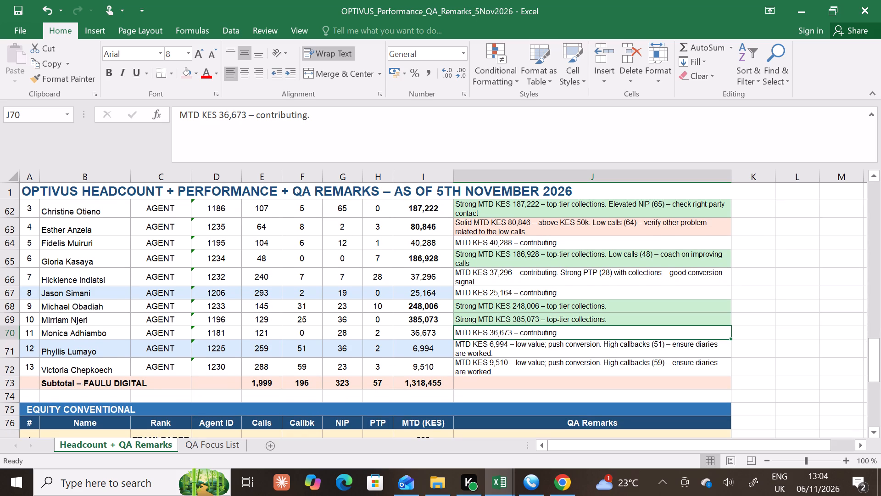
pyautogui.click(561, 349)
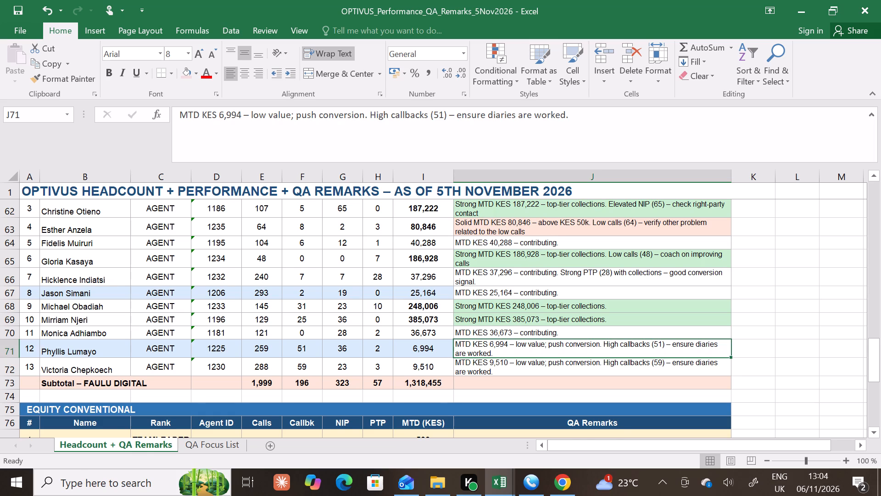
pyautogui.scroll(-3, 513, 366)
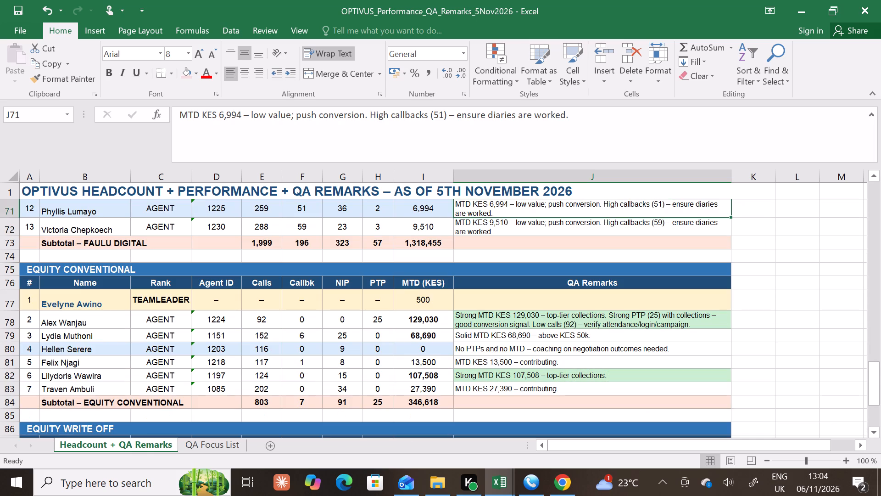
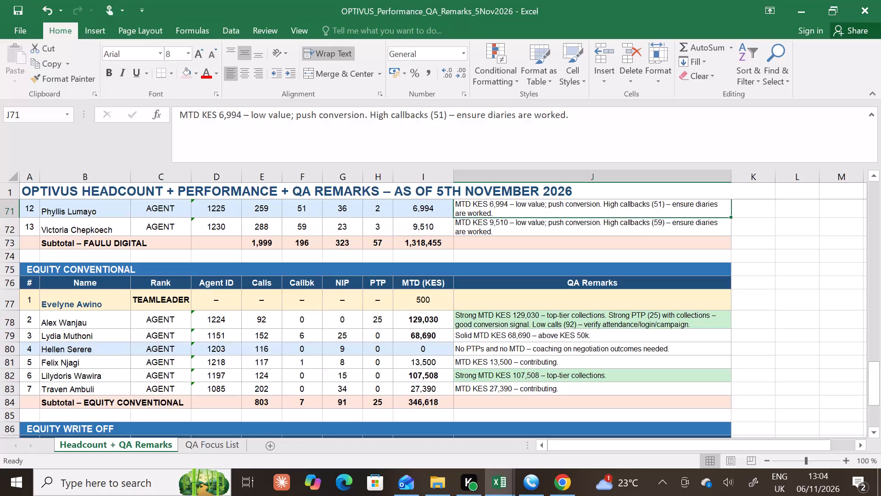
# Review the QA remarks in the EQUITY CONVENTIONAL and EQUITY WRITE OFF sections, down to the grand total and legend.
pyautogui.click(490, 347)
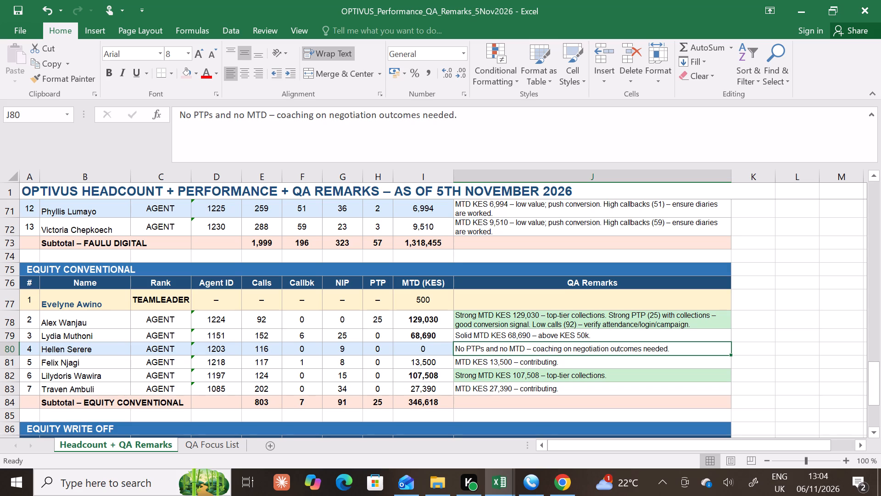
pyautogui.scroll(-1, 571, 396)
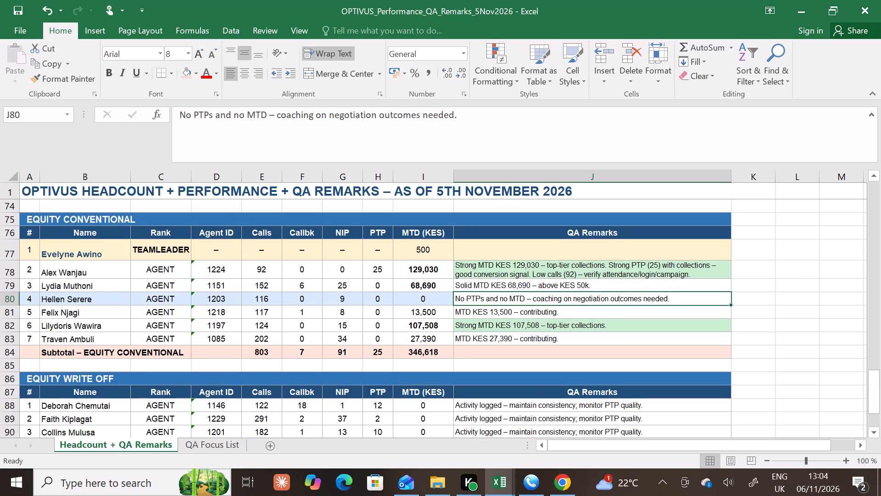
pyautogui.scroll(-1, 514, 400)
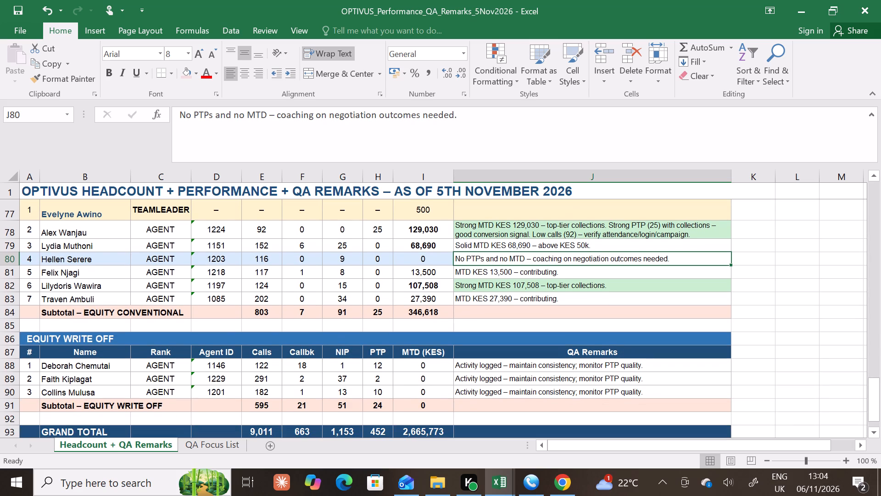
pyautogui.scroll(3, 519, 395)
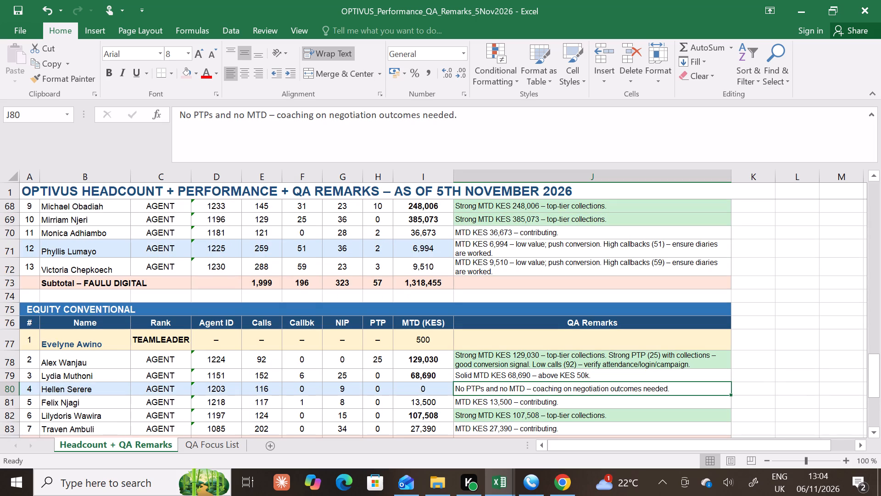
pyautogui.scroll(-2, 438, 424)
pyautogui.scroll(-1, 485, 374)
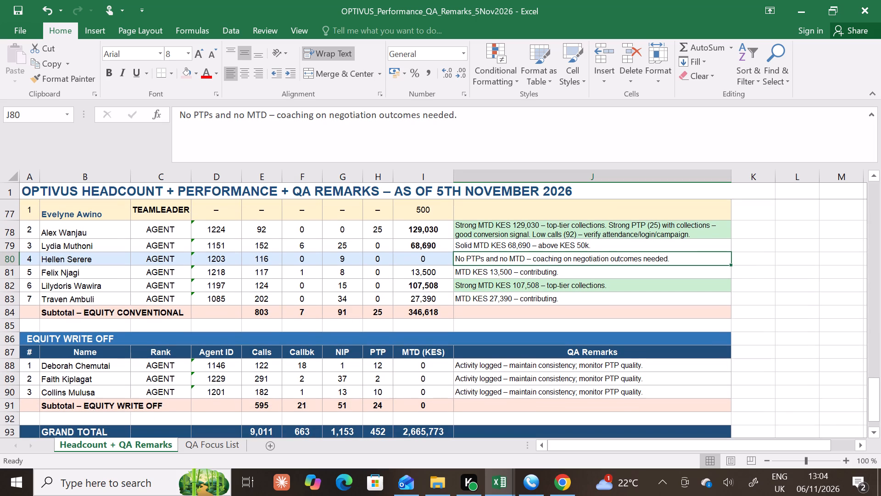
pyautogui.scroll(-1, 491, 393)
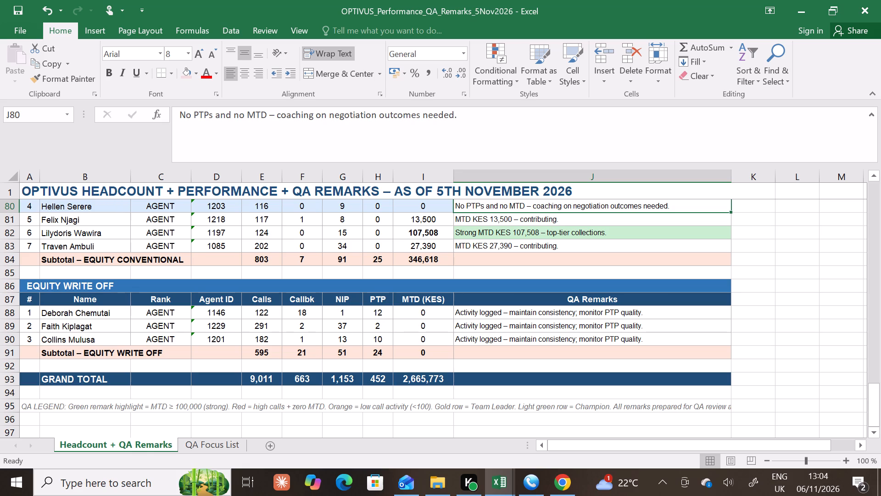
pyautogui.scroll(-1, 107, 401)
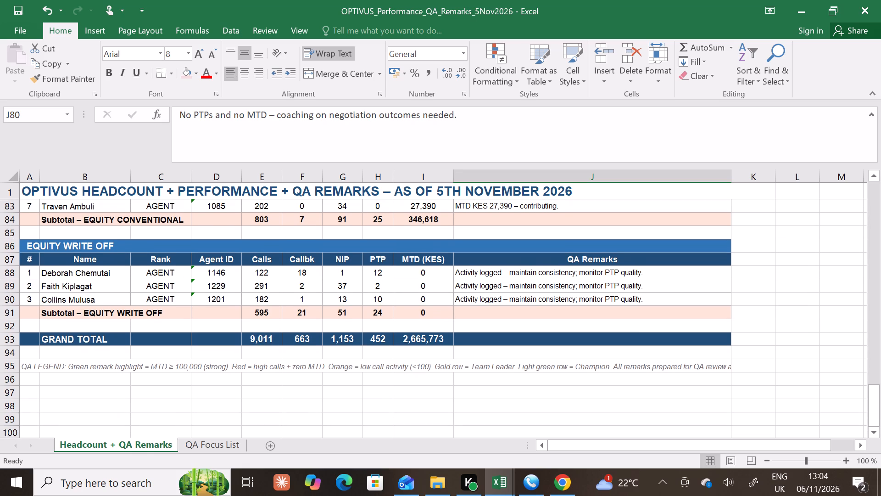
# Delete row 95, which holds the QA LEGEND note below the grand total.
pyautogui.click(0, 364)
pyautogui.rightClick(4, 364)
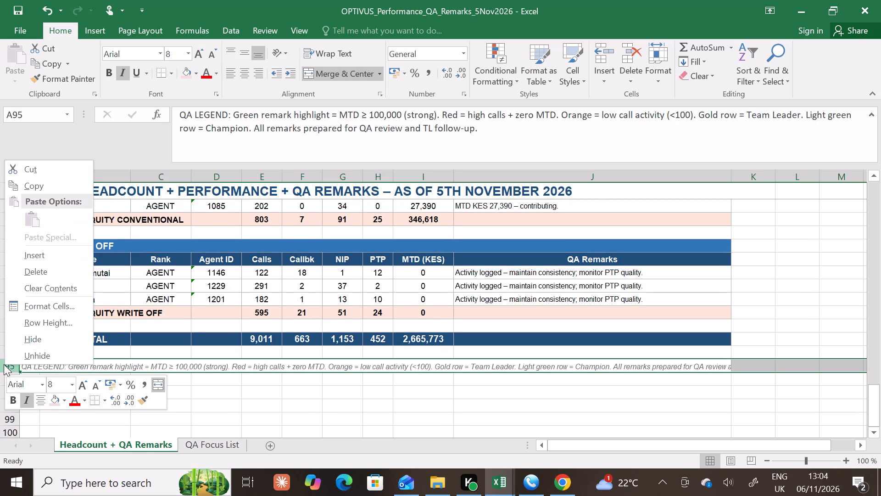
pyautogui.click(59, 274)
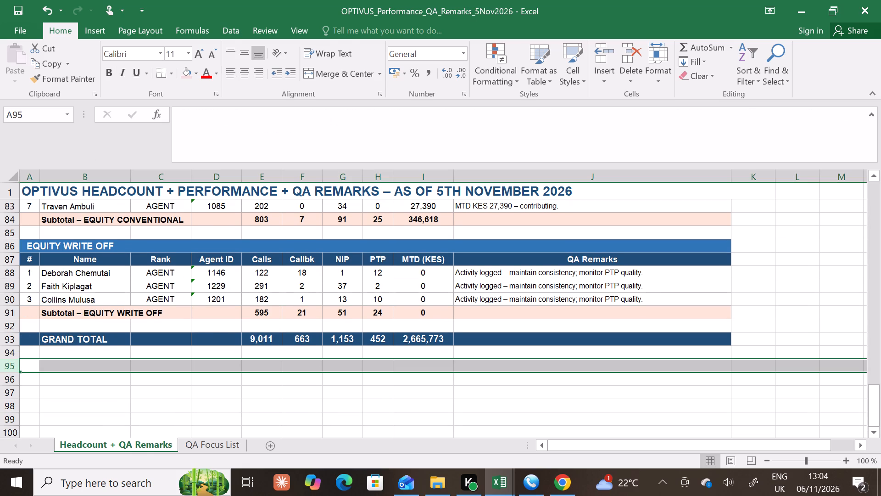
# Replace the COOPERATIVE QA remark in J43 with "logged in-check activity and PTP conversion.".
pyautogui.scroll(4, 560, 297)
pyautogui.scroll(4, 456, 354)
pyautogui.scroll(2, 309, 348)
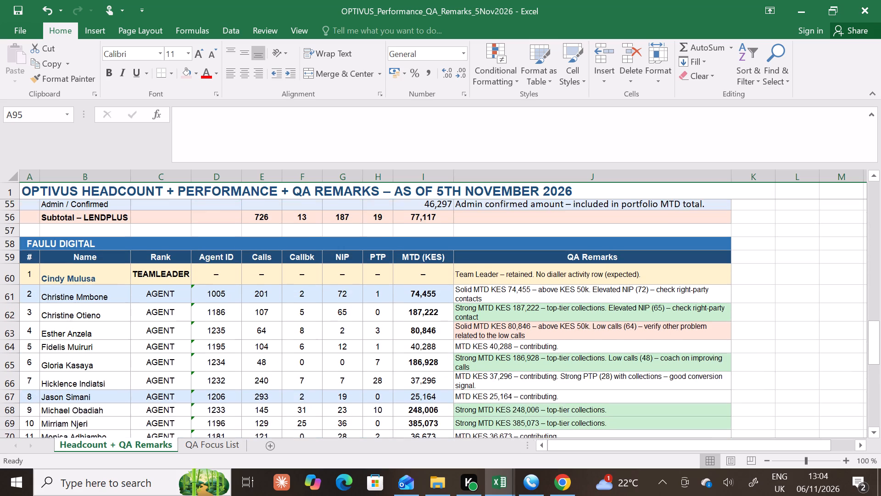
pyautogui.scroll(7, 313, 325)
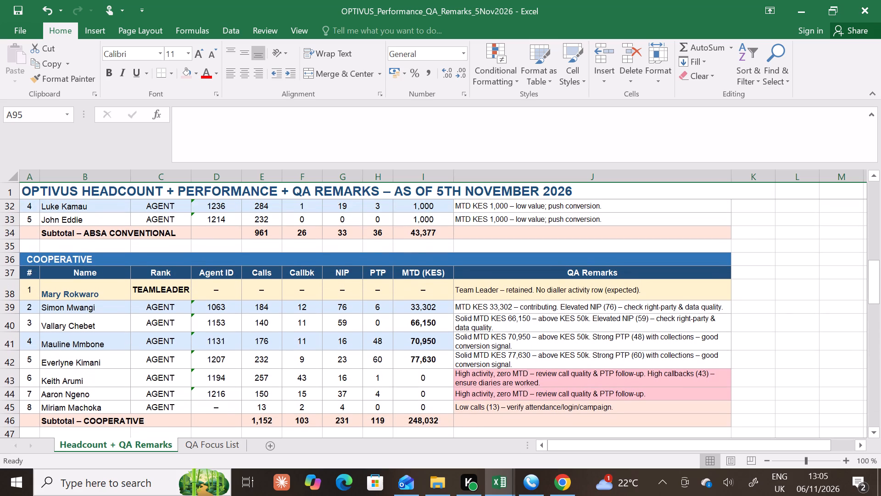
pyautogui.click(522, 383)
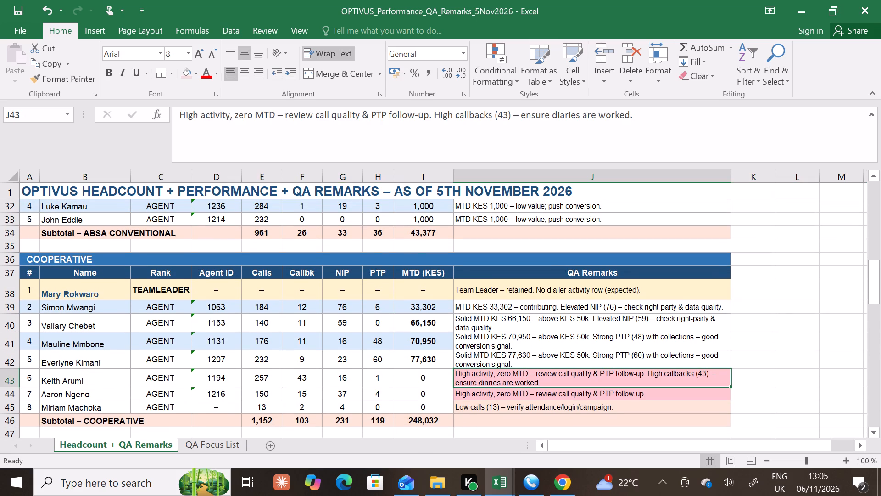
pyautogui.press('BackSpace')
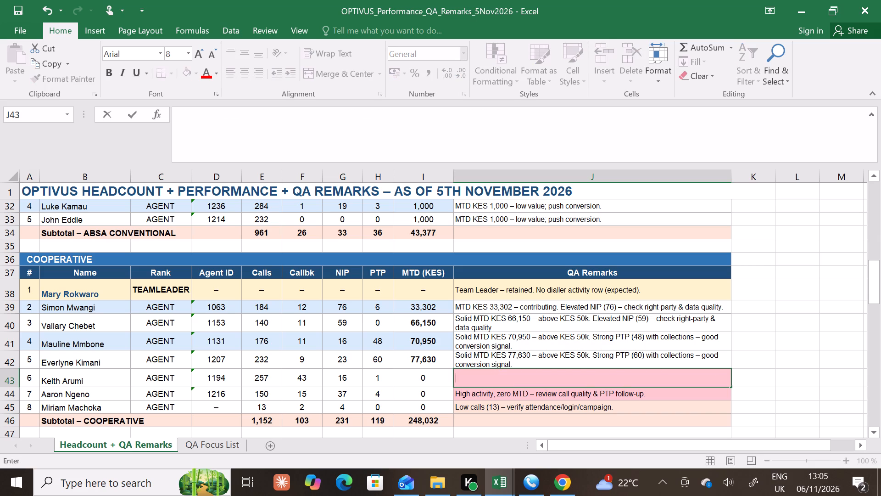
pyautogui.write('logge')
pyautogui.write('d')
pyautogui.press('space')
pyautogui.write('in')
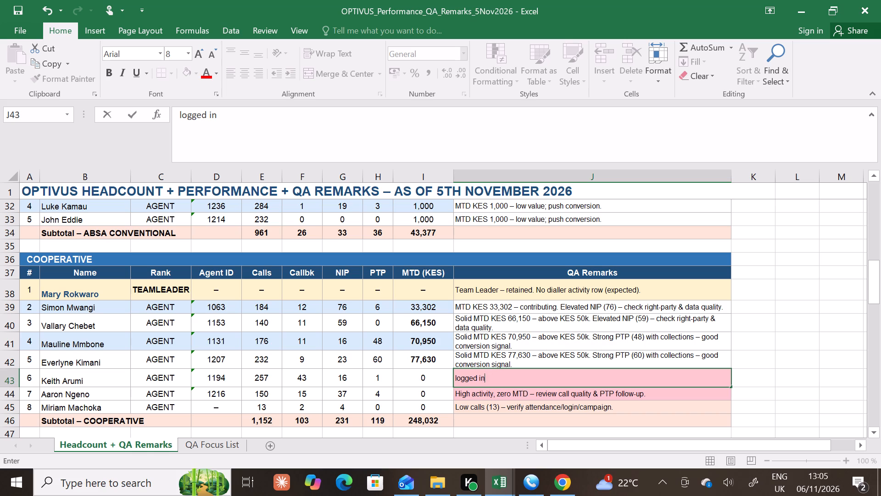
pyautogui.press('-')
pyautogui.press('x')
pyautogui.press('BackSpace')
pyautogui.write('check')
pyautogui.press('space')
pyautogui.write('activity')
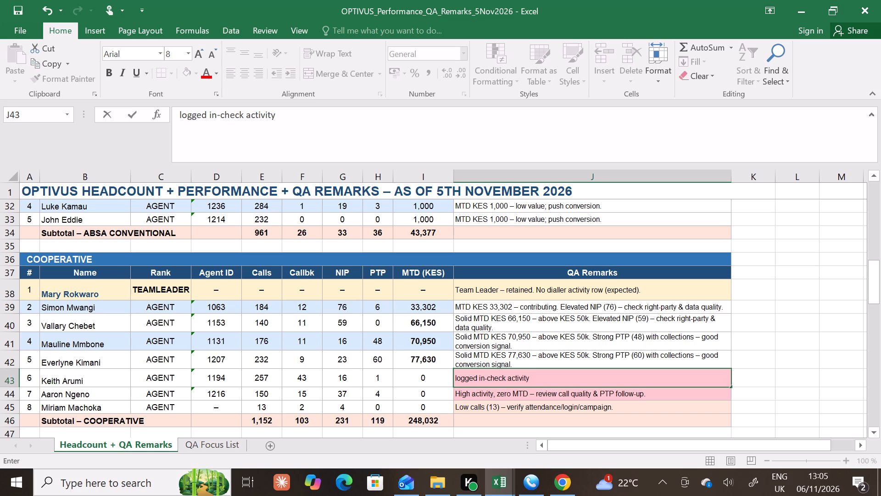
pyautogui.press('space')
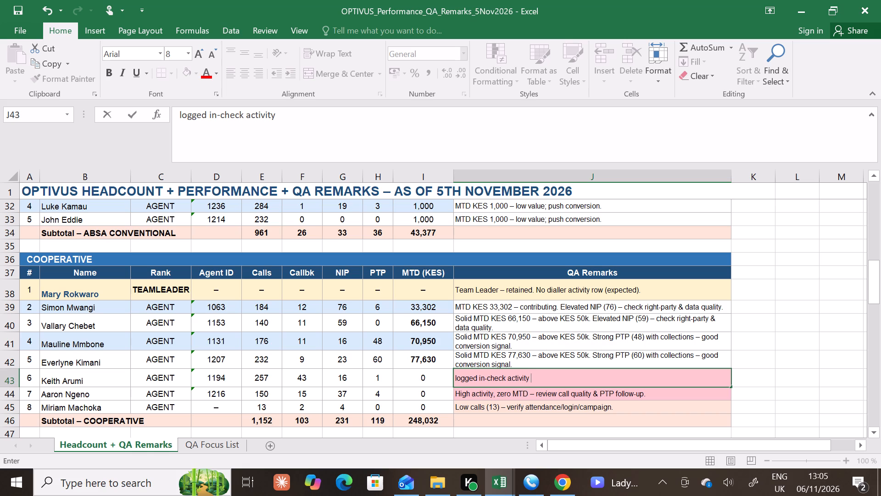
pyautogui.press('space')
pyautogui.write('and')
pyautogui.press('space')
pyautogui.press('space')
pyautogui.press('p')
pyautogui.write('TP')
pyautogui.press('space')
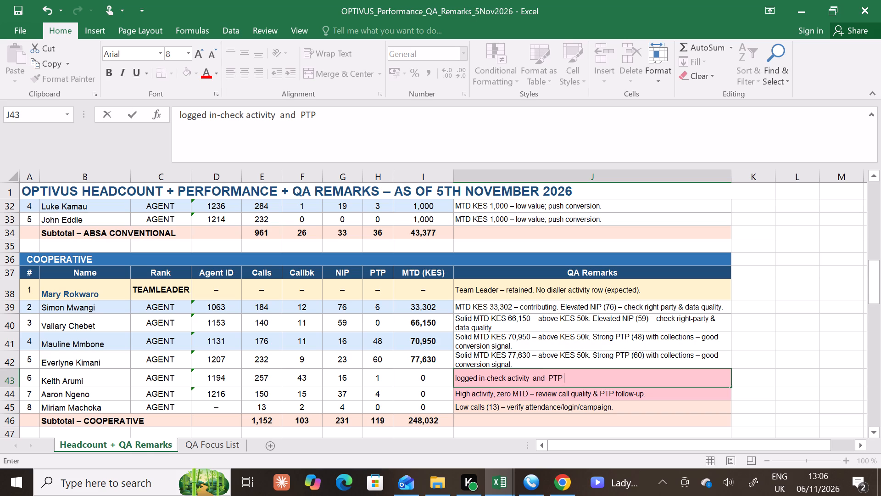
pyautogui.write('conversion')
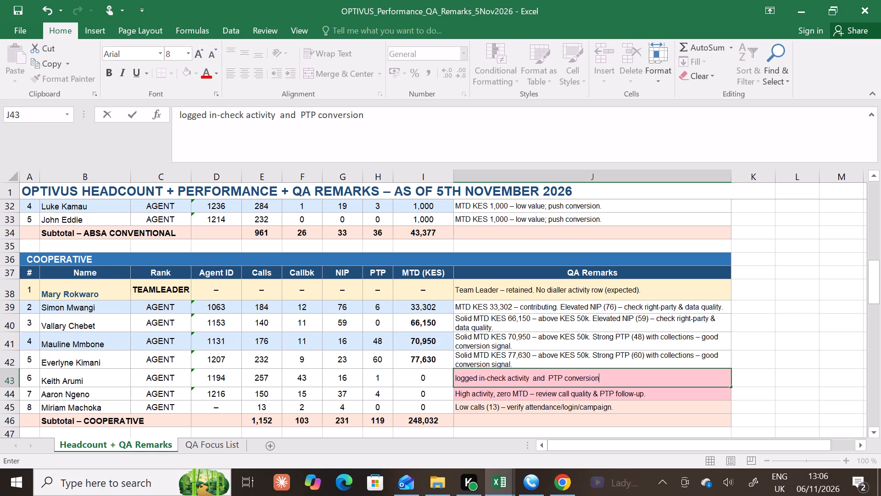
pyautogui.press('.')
# Replace the COOPERATIVE QA remark in J44 with "logged in-check activity and PTP conversion.".
pyautogui.scroll(-1, 686, 393)
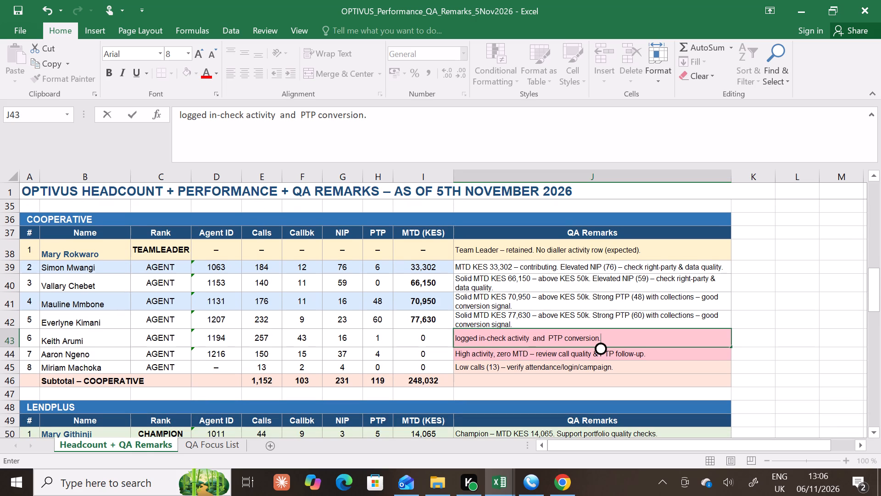
pyautogui.click(555, 358)
pyautogui.click(557, 346)
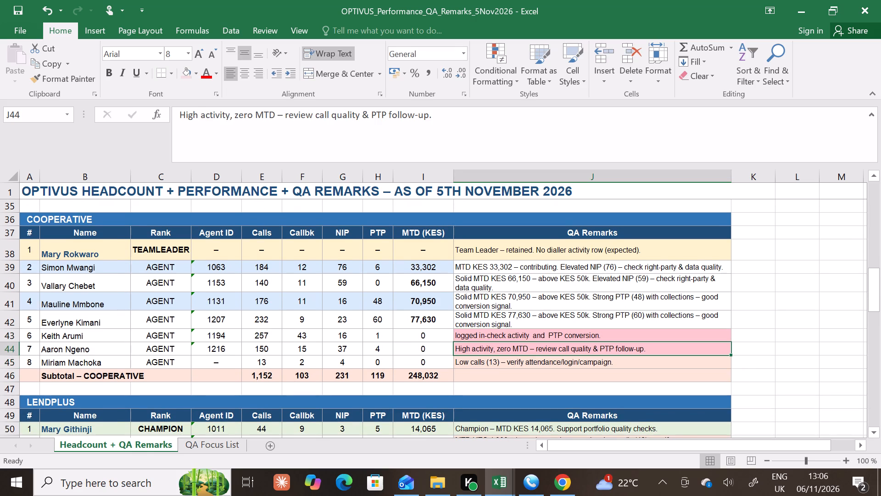
pyautogui.press('BackSpace')
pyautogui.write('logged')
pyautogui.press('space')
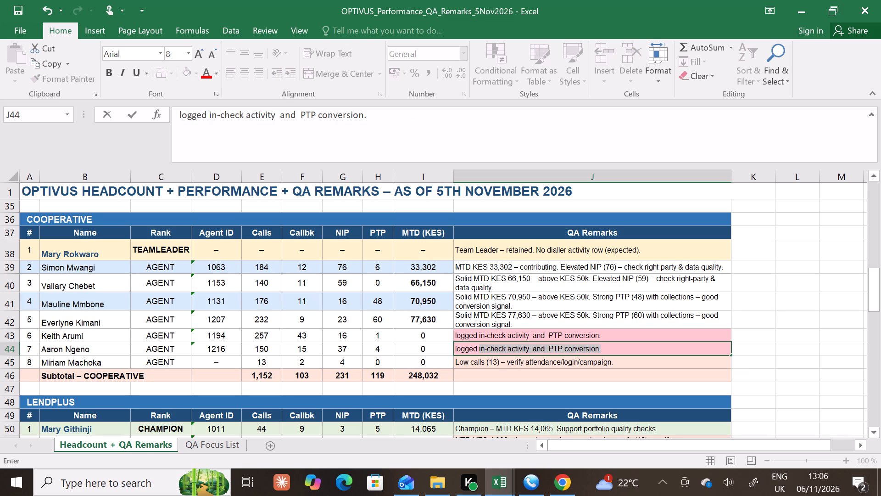
pyautogui.click(639, 353)
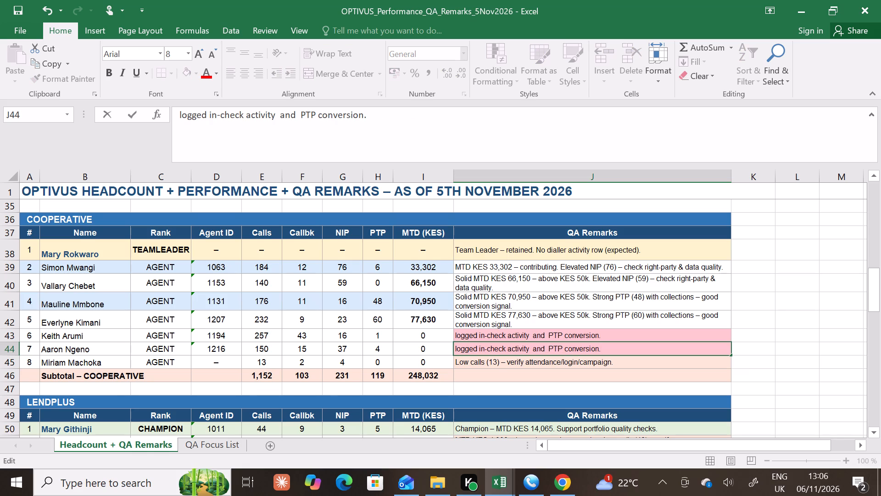
# Replace the low-calls QA remark in J45 with "logged in-check activity and PTP conversion.".
pyautogui.click(519, 367)
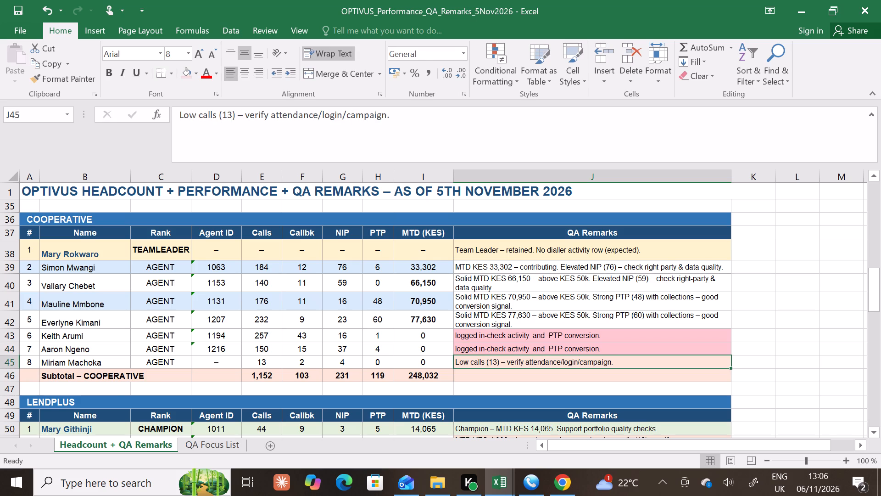
pyautogui.press('BackSpace')
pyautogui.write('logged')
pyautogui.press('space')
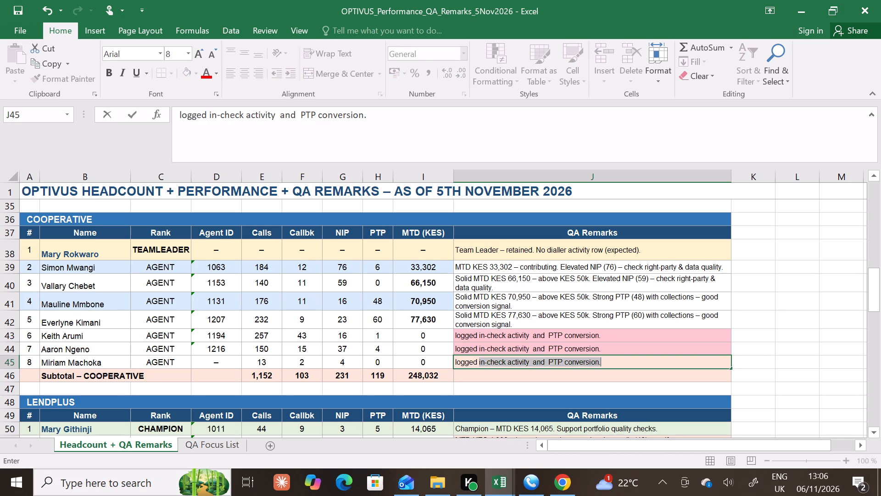
pyautogui.click(489, 384)
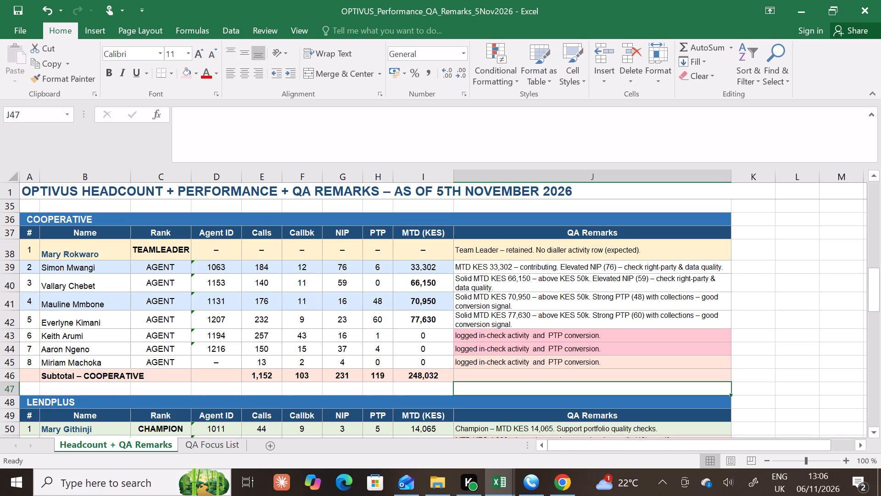
# Replace the agent name in B45, the eighth COOPERATIVE entry, with the correct agent's full name.
pyautogui.click(109, 361)
pyautogui.press('BackSpace')
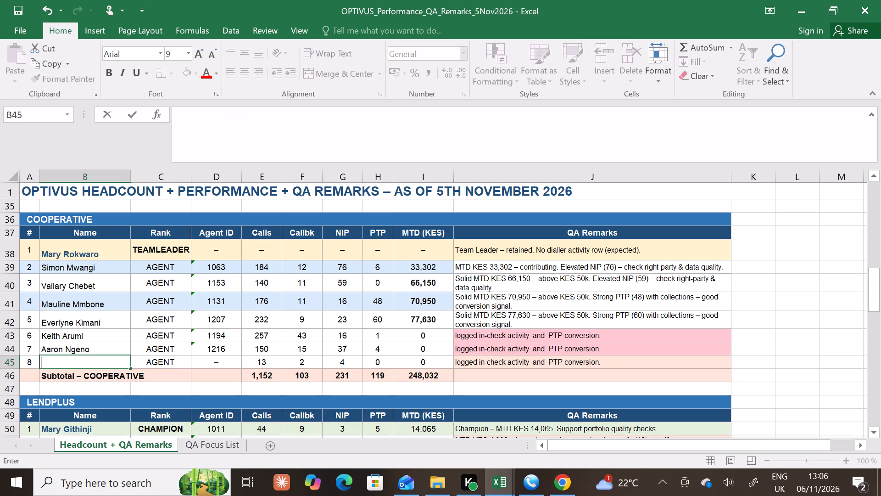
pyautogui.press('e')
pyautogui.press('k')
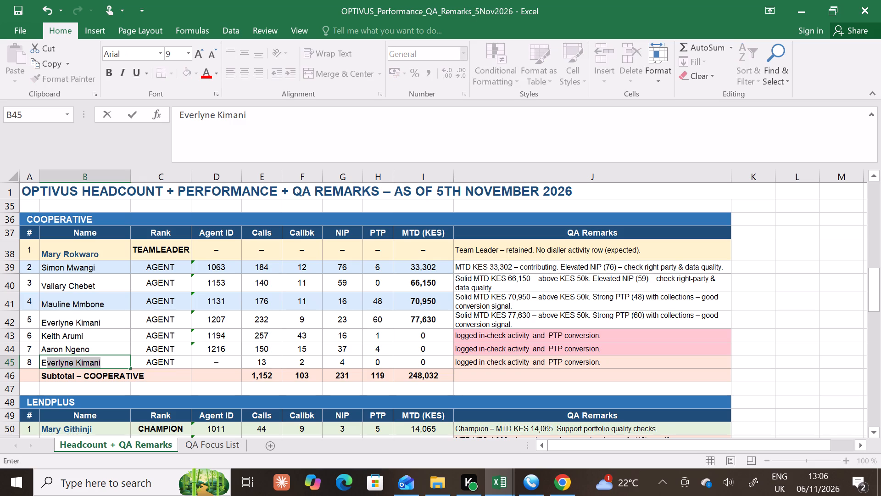
pyautogui.press('BackSpace')
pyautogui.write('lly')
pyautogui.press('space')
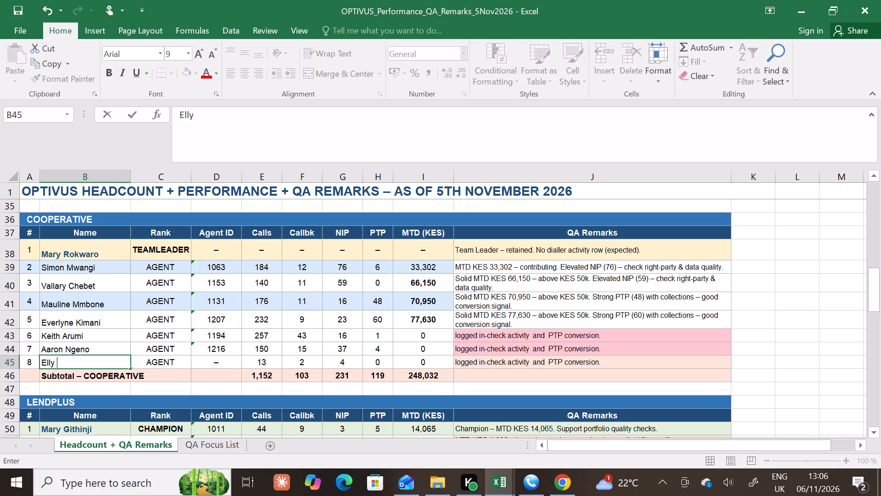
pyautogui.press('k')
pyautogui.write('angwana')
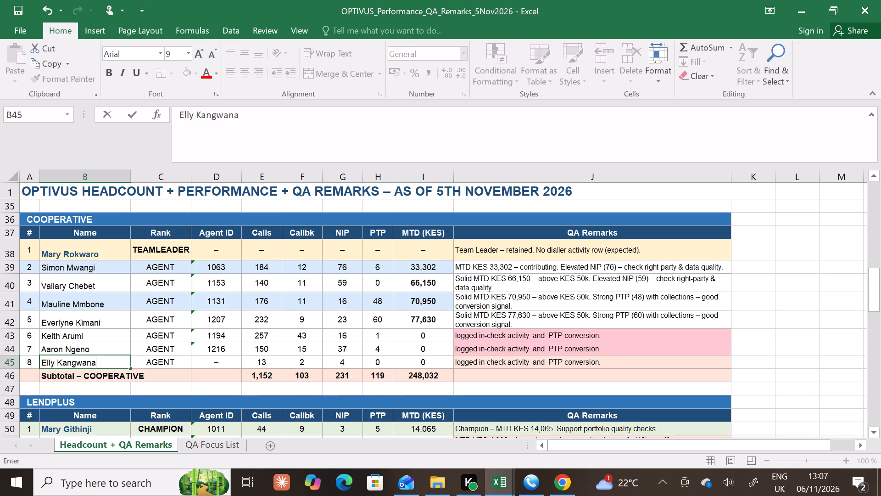
pyautogui.click(767, 378)
pyautogui.scroll(-2, 599, 391)
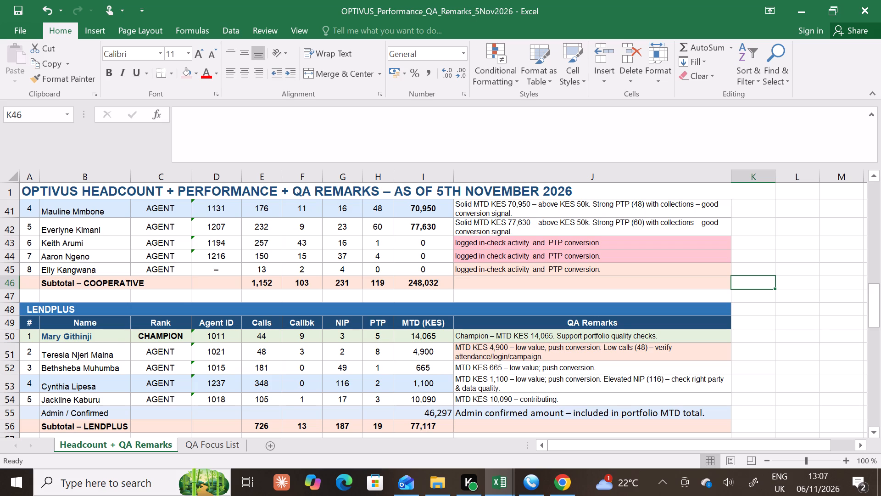
# Change the end of the LENDPLUS QA remark in J53 to read "check right-party contact" in place of "check right-party & data quality.".
pyautogui.scroll(-1, 594, 339)
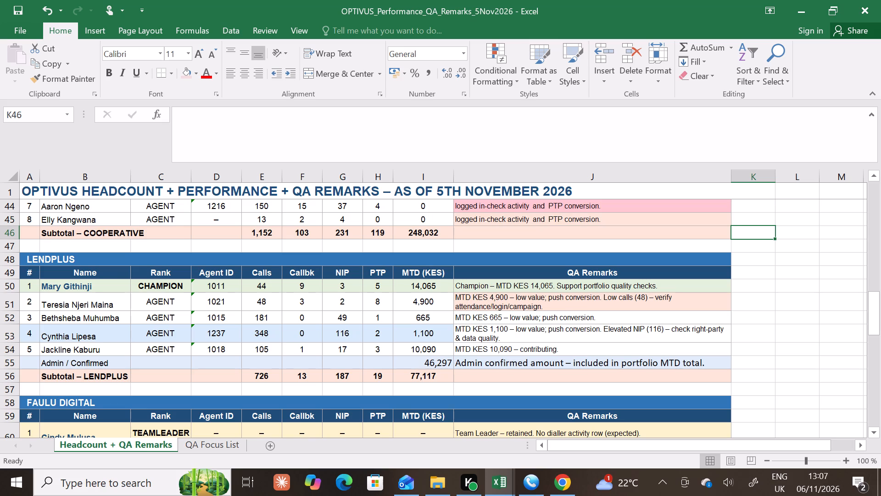
pyautogui.click(519, 338)
pyautogui.click(613, 118)
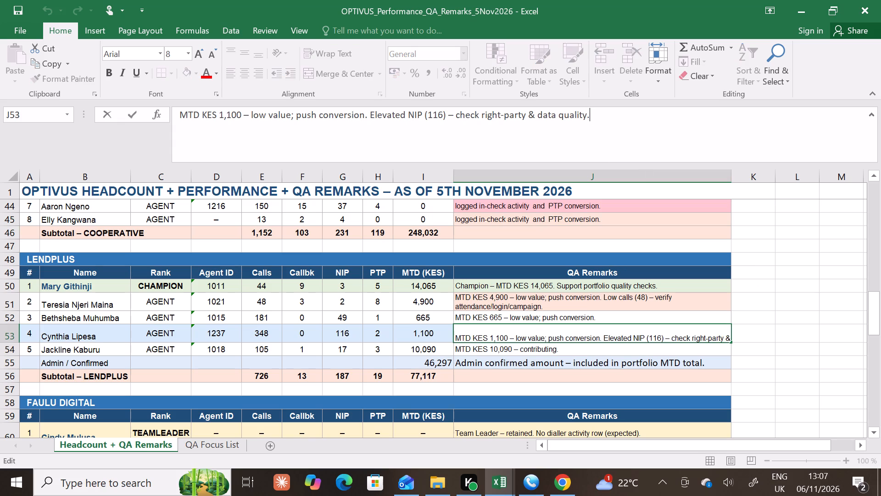
pyautogui.press('BackSpace')
pyautogui.press('BackSpace')
pyautogui.press('BackSpace')
pyautogui.press('BackSpace')
pyautogui.press('BackSpace')
pyautogui.press('BackSpace')
pyautogui.press('BackSpace')
pyautogui.press('BackSpace')
pyautogui.press('BackSpace')
pyautogui.press('BackSpace')
pyautogui.press('BackSpace')
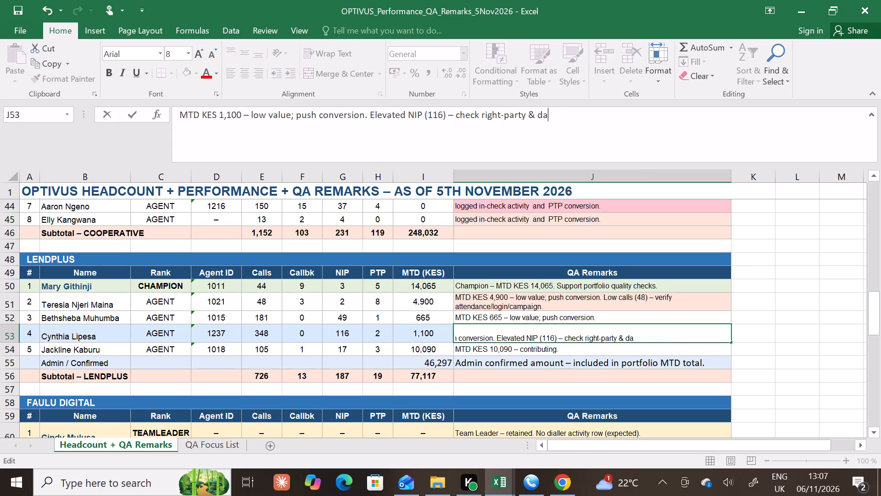
pyautogui.press('BackSpace')
pyautogui.press('BackSpace')
pyautogui.press('BackSpace')
pyautogui.press('BackSpace')
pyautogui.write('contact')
pyautogui.click(606, 353)
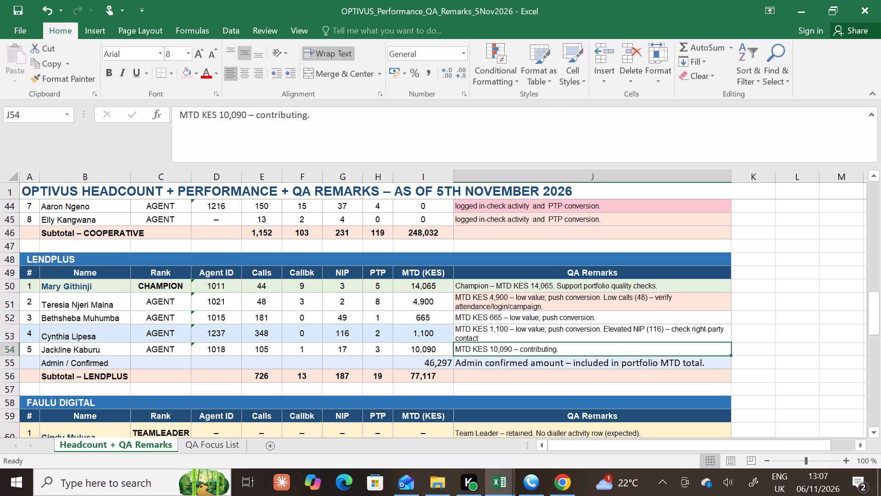
# Clear the QA remark in J55 on the LENDPLUS Admin / Confirmed row.
pyautogui.click(658, 360)
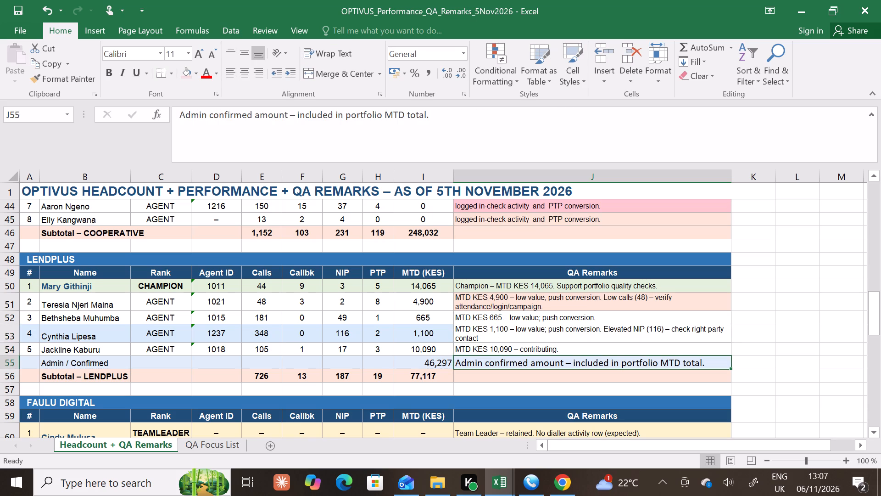
pyautogui.press('BackSpace')
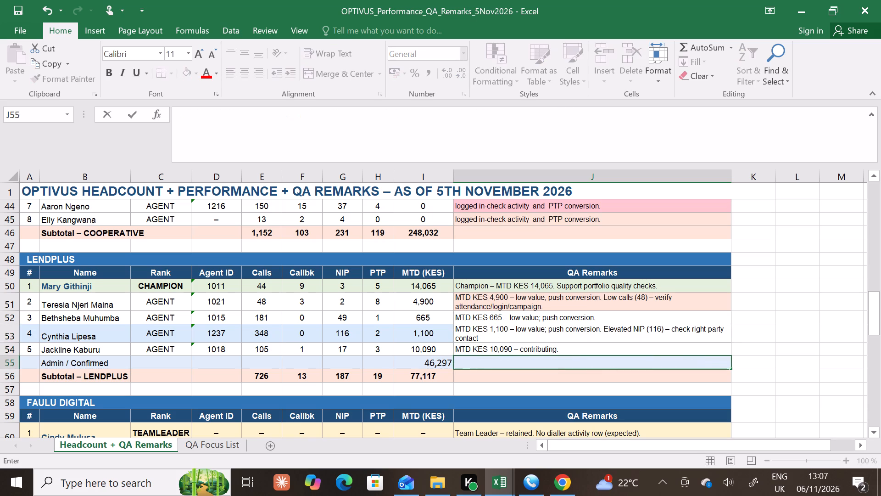
pyautogui.click(495, 395)
# Replace the FAULU DIGITAL team leader's QA remark in J60 with "Teamleader".
pyautogui.scroll(-1, 541, 378)
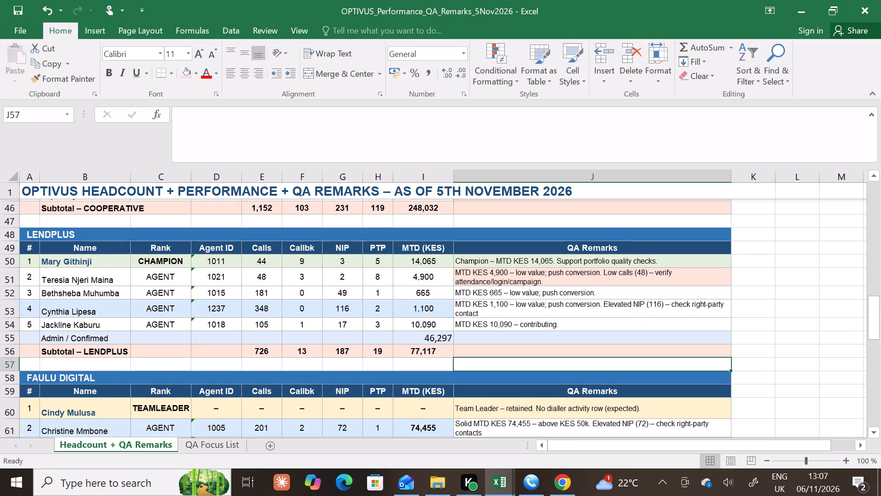
pyautogui.scroll(-2, 553, 381)
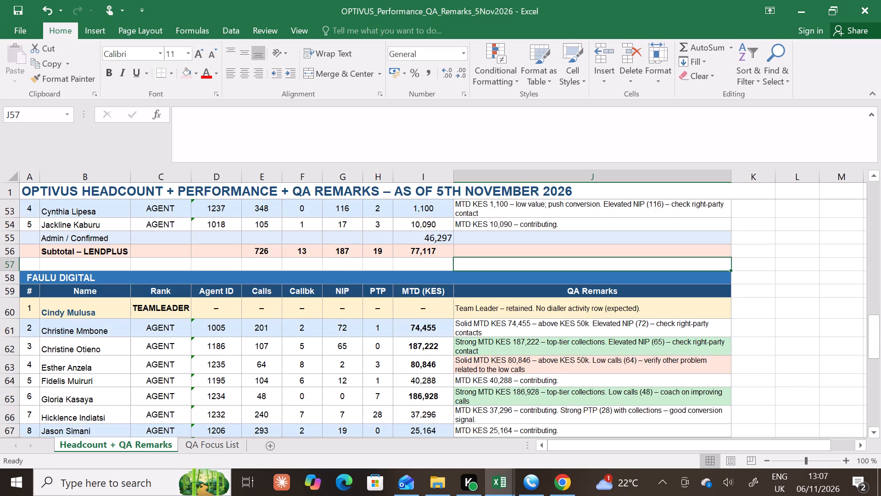
pyautogui.click(552, 304)
pyautogui.click(430, 107)
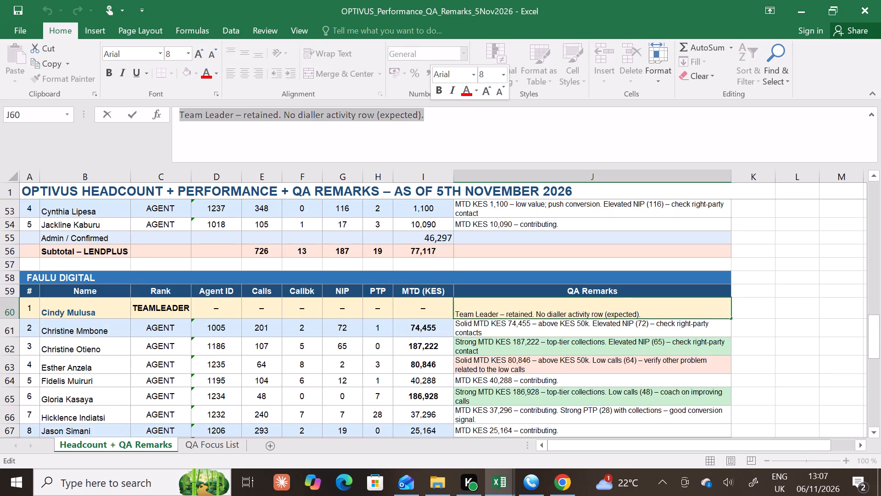
pyautogui.press('BackSpace')
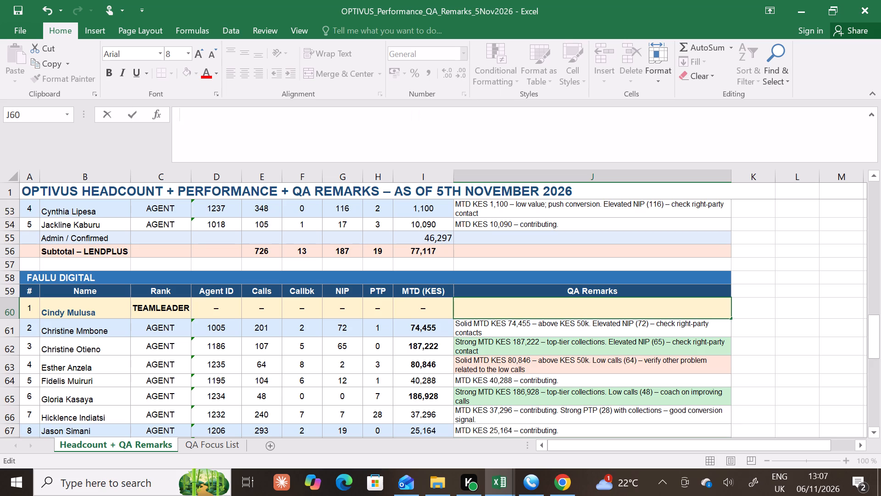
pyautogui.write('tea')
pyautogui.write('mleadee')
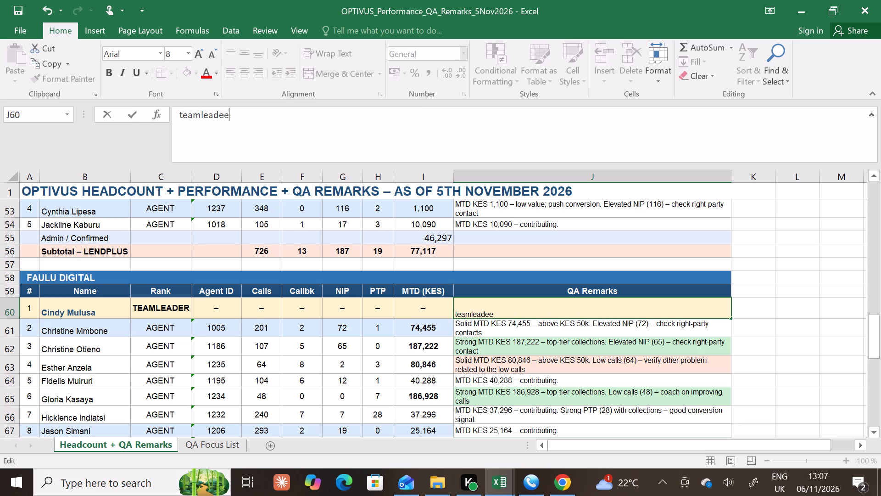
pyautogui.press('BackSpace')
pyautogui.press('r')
pyautogui.click(185, 117)
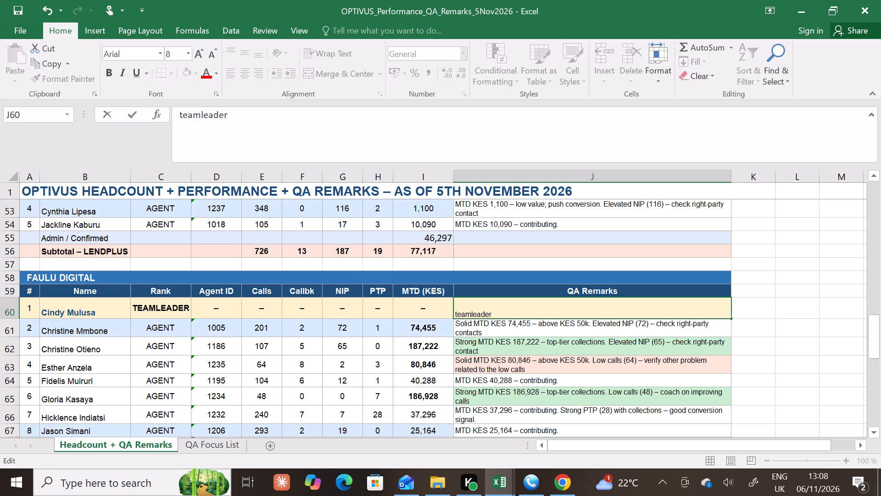
pyautogui.click(181, 111)
pyautogui.click(183, 118)
pyautogui.press('BackSpace')
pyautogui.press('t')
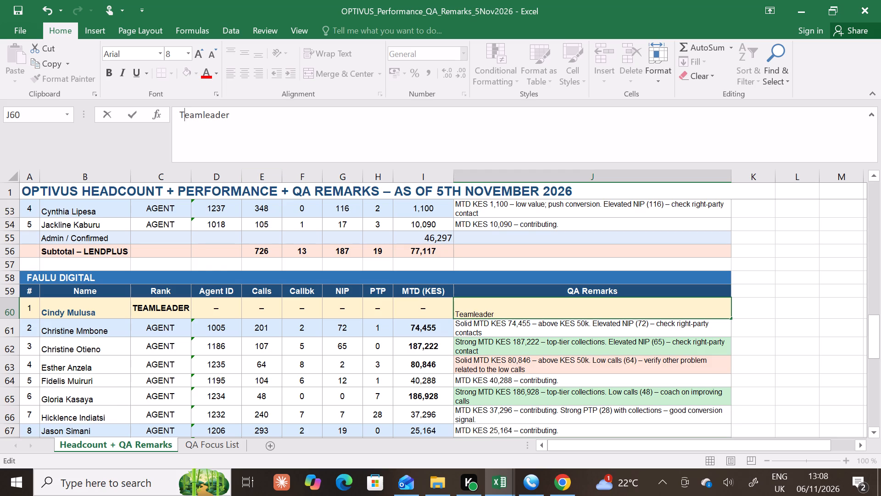
pyautogui.scroll(-4, 605, 327)
pyautogui.scroll(-3, 570, 376)
pyautogui.moveTo(880, 305); pyautogui.dragTo(880, 272)
pyautogui.scroll(-2, 747, 273)
pyautogui.moveTo(792, 248); pyautogui.dragTo(793, 252)
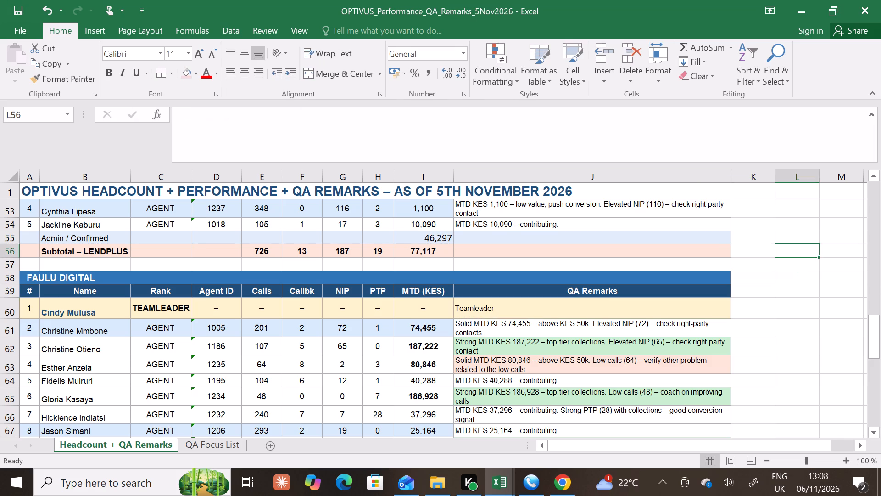
# Remove the ending "– verify attendance/login/campaign." from the EQUITY CONVENTIONAL QA remark in J78, keeping the text through "Low calls (92)".
pyautogui.scroll(-2, 766, 292)
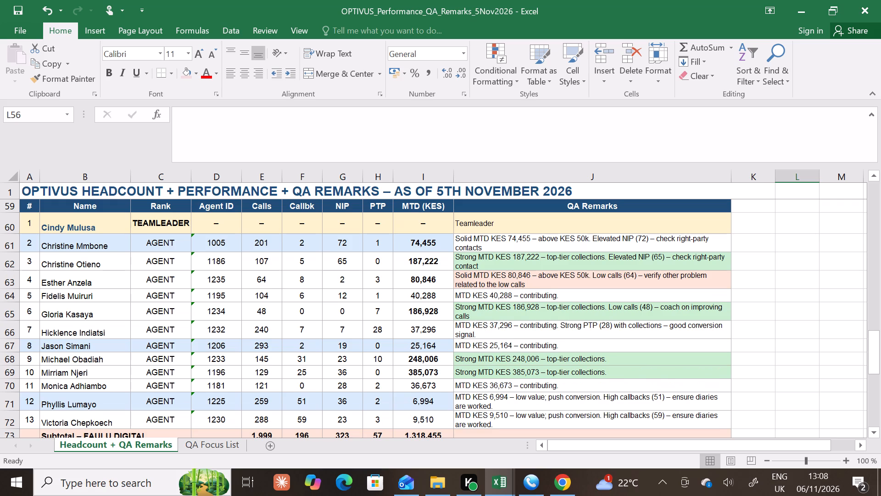
pyautogui.scroll(-9, 649, 341)
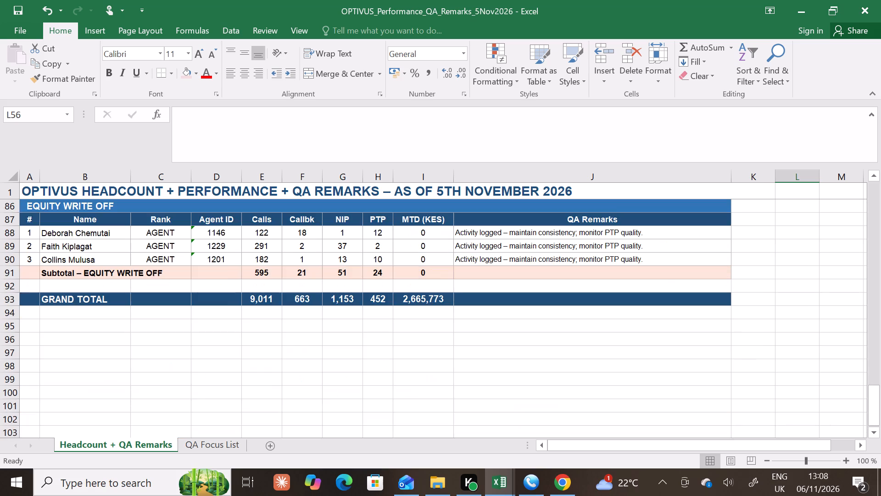
pyautogui.scroll(-1, 614, 376)
pyautogui.scroll(4, 614, 376)
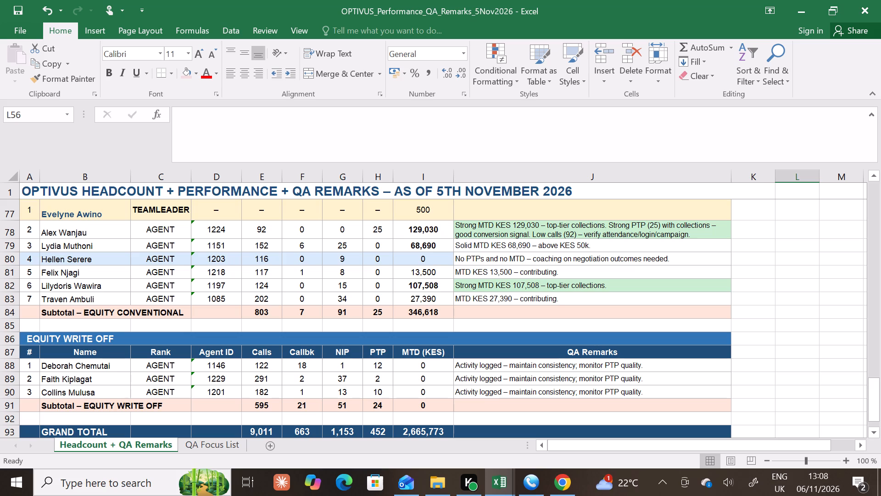
pyautogui.scroll(2, 503, 283)
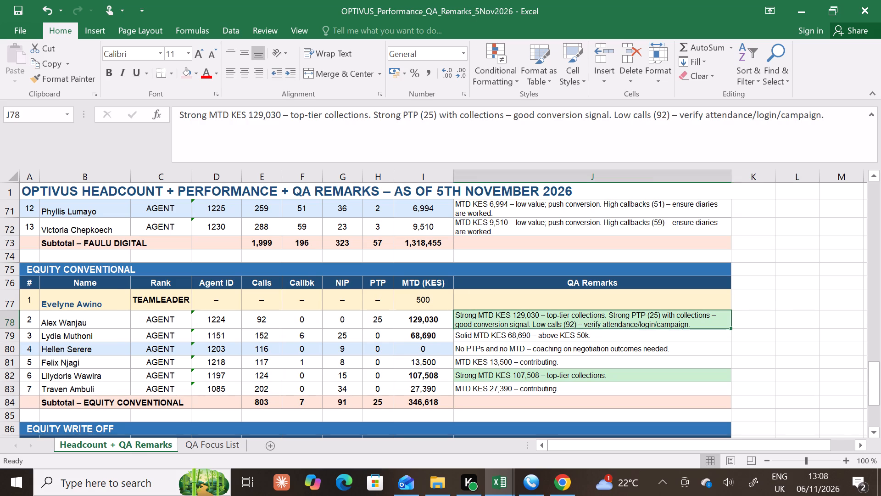
pyautogui.click(827, 104)
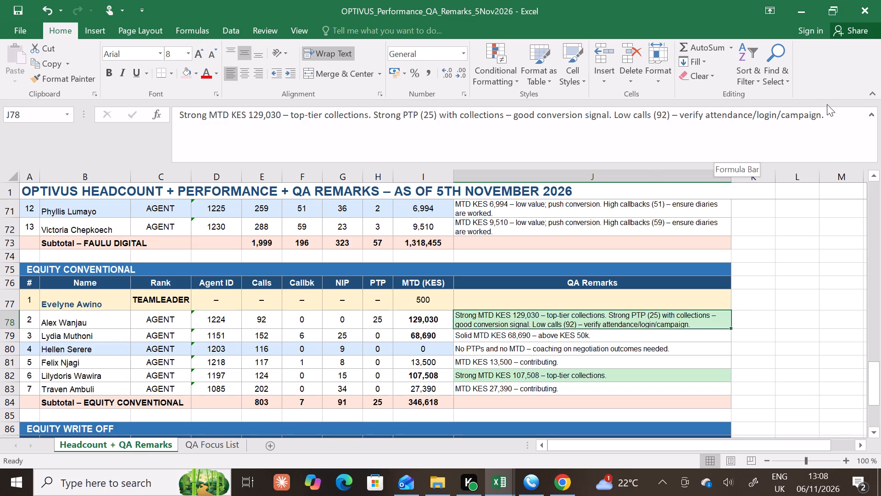
pyautogui.click(830, 118)
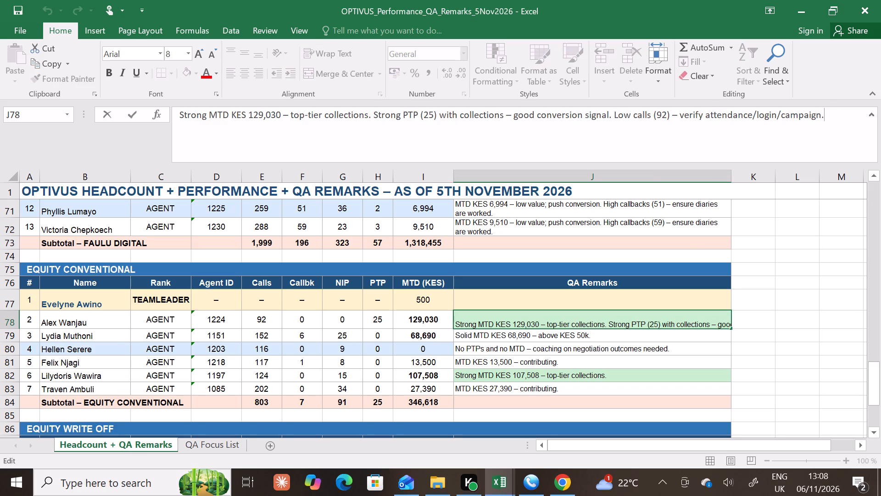
pyautogui.press('BackSpace')
pyautogui.press('BackSpace')
pyautogui.press('BackSpace')
pyautogui.press('BackSpace')
pyautogui.press('BackSpace')
pyautogui.press('BackSpace')
pyautogui.press('BackSpace')
pyautogui.press('BackSpace')
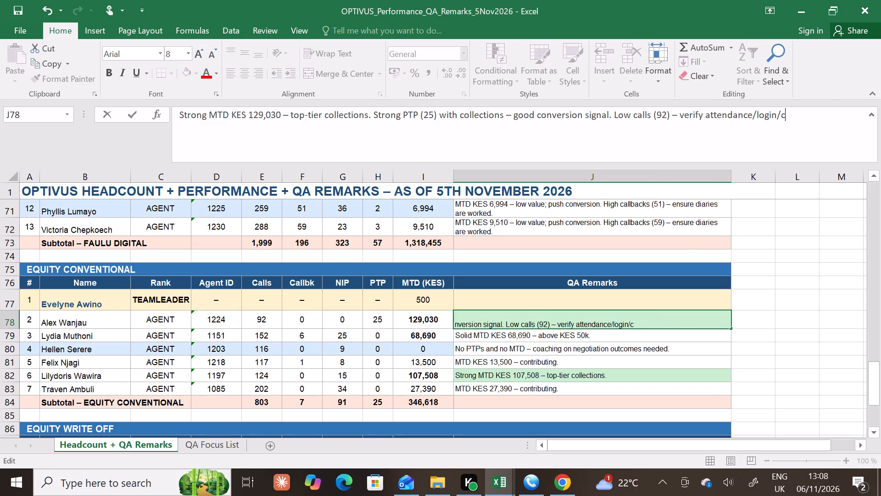
pyautogui.press('BackSpace')
pyautogui.press('BackSpace')
pyautogui.press('BackSpace')
pyautogui.press('BackSpace')
pyautogui.press('BackSpace')
pyautogui.press('BackSpace')
pyautogui.press('BackSpace')
pyautogui.press('BackSpace')
pyautogui.press('BackSpace')
pyautogui.press('BackSpace')
pyautogui.press('BackSpace')
pyautogui.press('BackSpace')
pyautogui.press('BackSpace')
pyautogui.press('BackSpace')
pyautogui.press('BackSpace')
pyautogui.press('BackSpace')
pyautogui.press('BackSpace')
pyautogui.press('BackSpace')
pyautogui.press('BackSpace')
pyautogui.press('BackSpace')
pyautogui.press('BackSpace')
pyautogui.press('BackSpace')
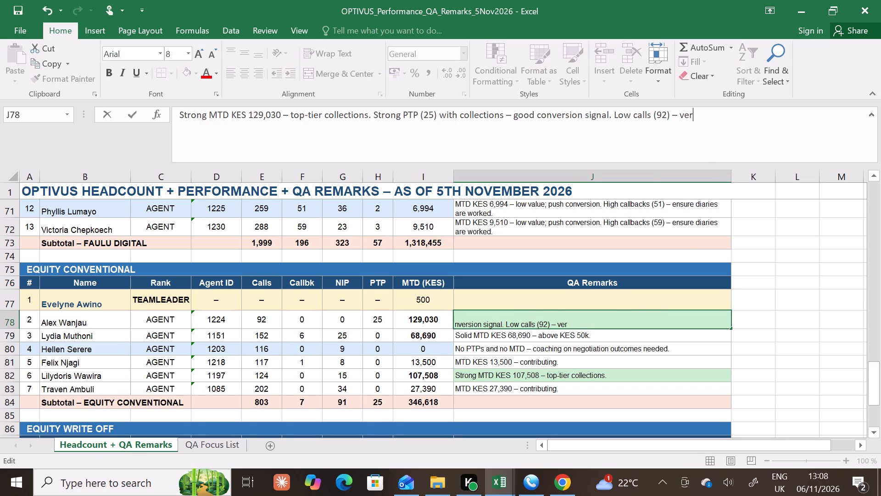
pyautogui.press('BackSpace')
pyautogui.press('BackSpace')
pyautogui.press('BackSpace')
pyautogui.press('BackSpace')
pyautogui.press('BackSpace')
pyautogui.click(799, 284)
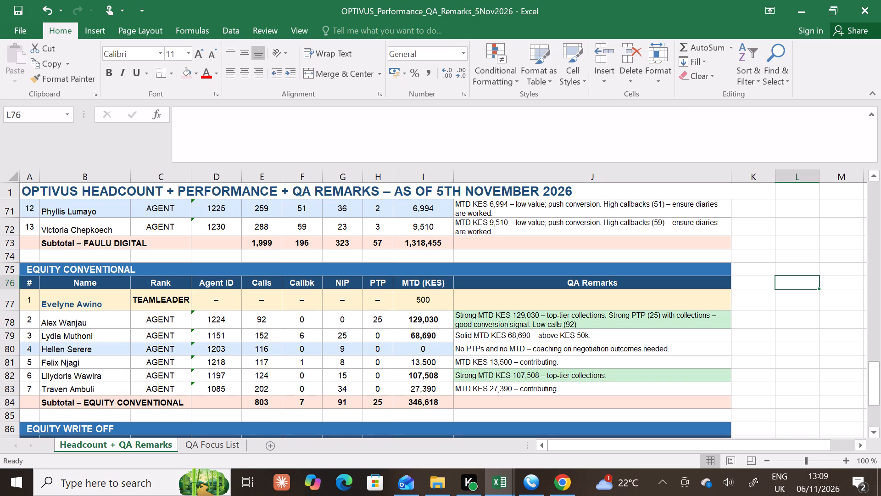
# Enter "Teamleader" as the QA remark for the EQUITY CONVENTIONAL team leader in J77.
pyautogui.click(553, 304)
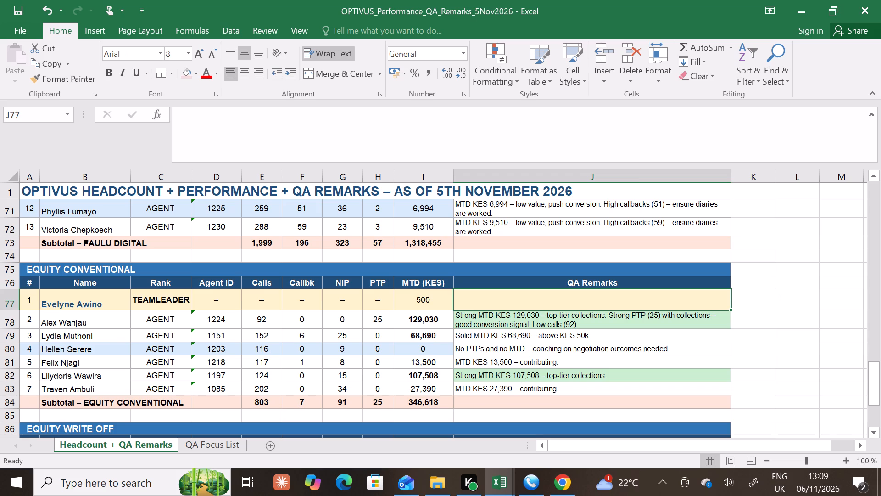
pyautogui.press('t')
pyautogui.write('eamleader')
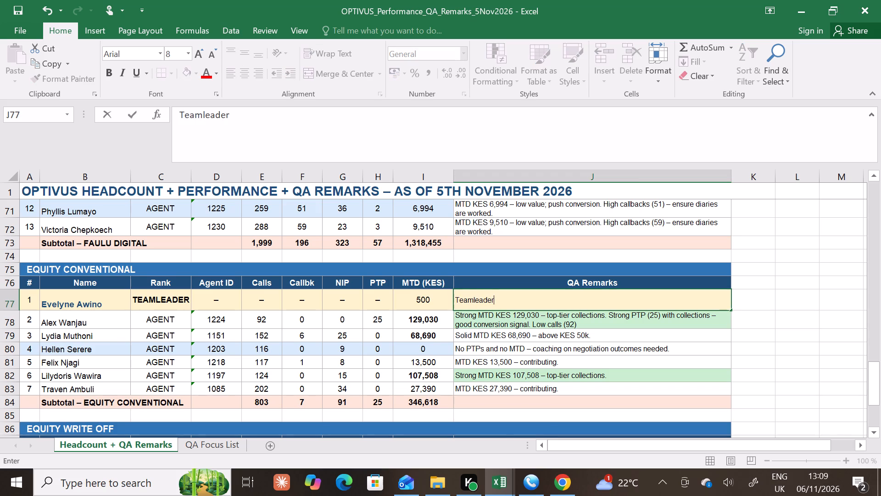
# Review the remaining QA remarks in the EQUITY CONVENTIONAL and EQUITY WRITE OFF sections, down to the grand total row.
pyautogui.scroll(-1, 649, 378)
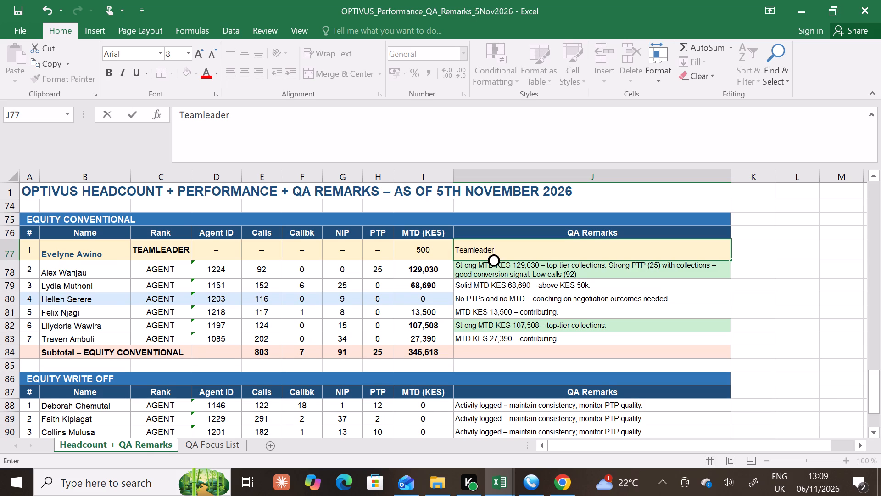
pyautogui.click(569, 326)
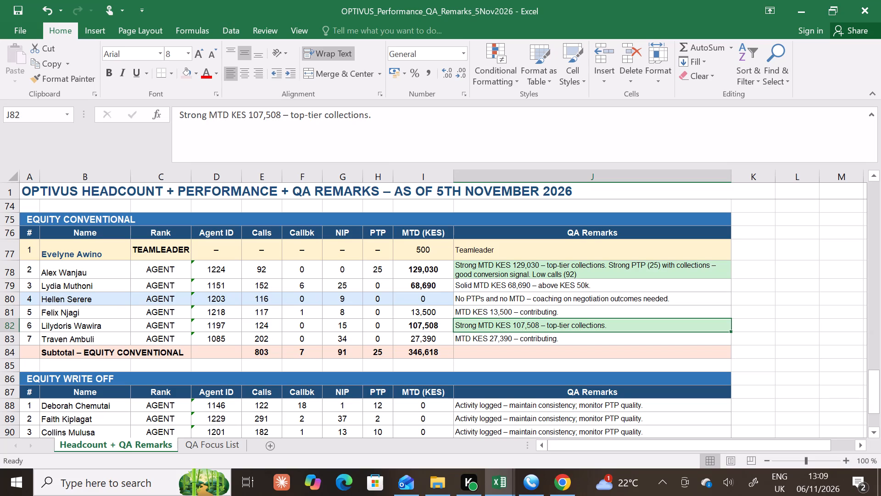
pyautogui.click(498, 357)
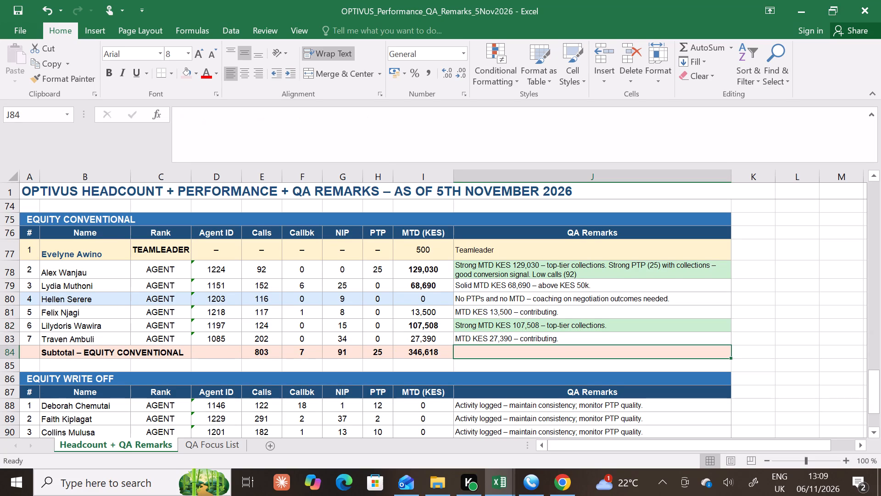
pyautogui.scroll(-1, 490, 359)
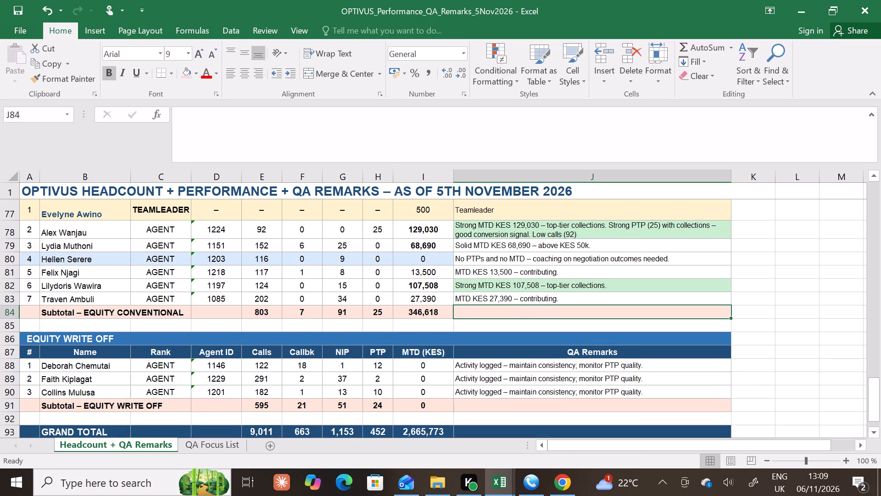
pyautogui.click(520, 296)
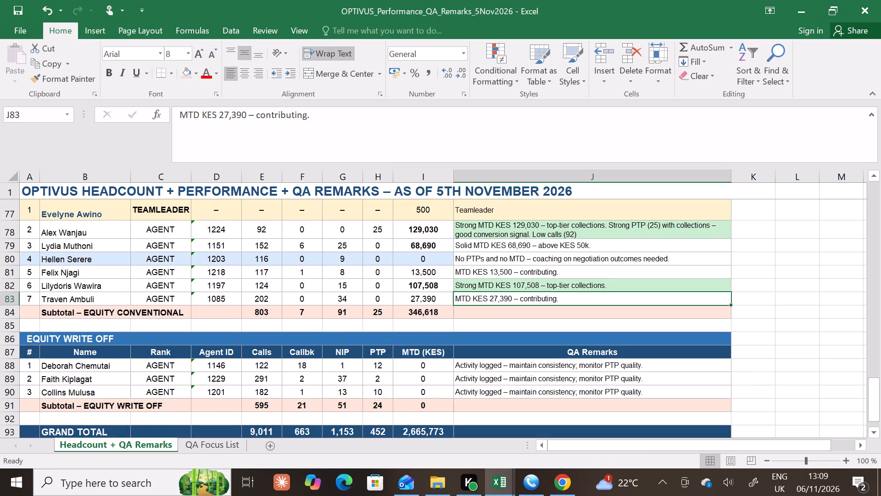
pyautogui.scroll(-2, 564, 313)
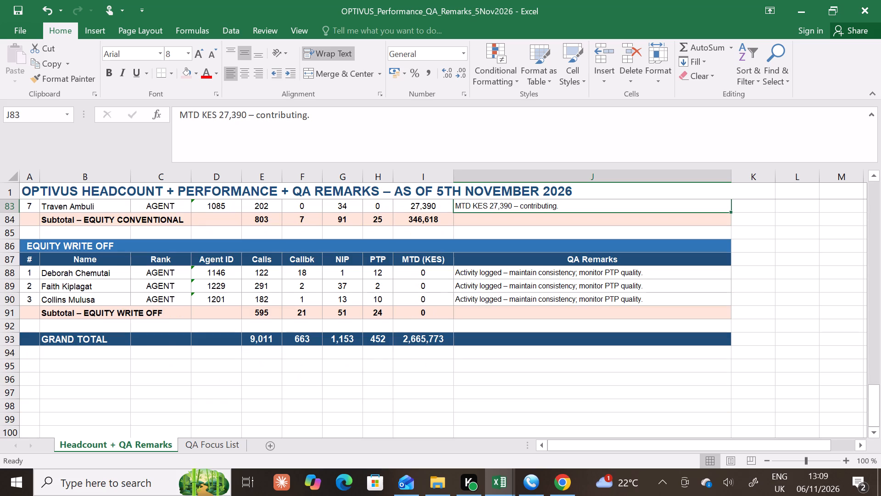
# Shorten the COOPERATIVE team leader's QA remark in J38 to "Team Leader", removing the rest of the text.
pyautogui.scroll(16, 570, 313)
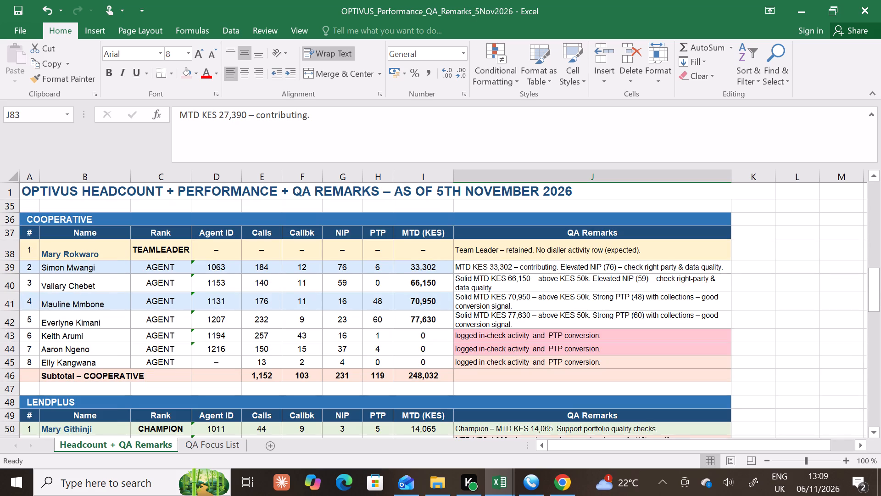
pyautogui.click(579, 254)
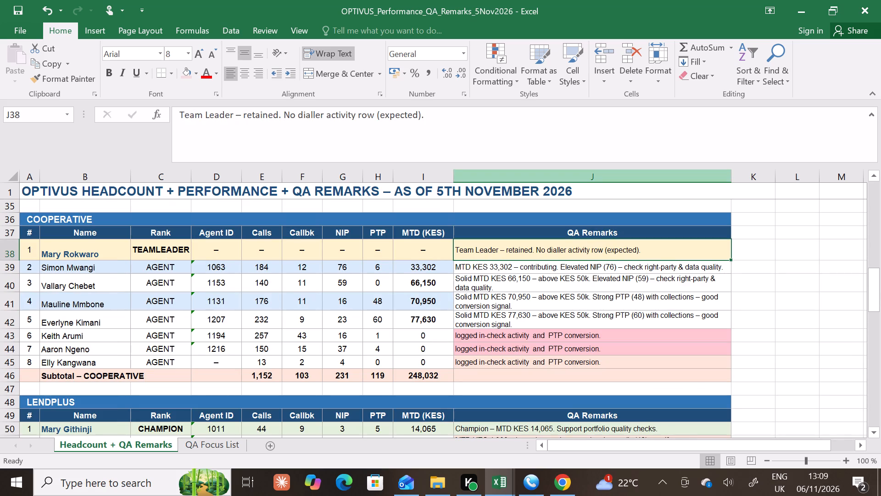
pyautogui.click(454, 121)
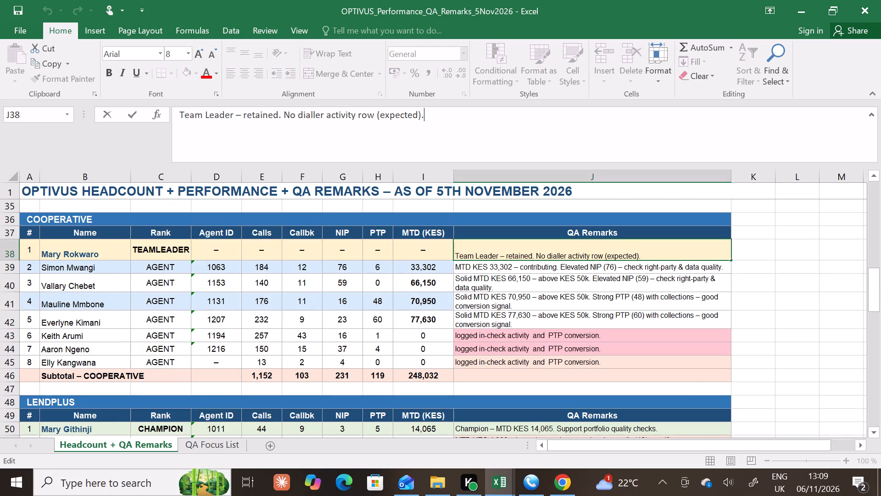
pyautogui.press('BackSpace')
pyautogui.press('BackSpace')
pyautogui.press('BackSpace')
pyautogui.press('BackSpace')
pyautogui.press('BackSpace')
pyautogui.press('BackSpace')
pyautogui.press('BackSpace')
pyautogui.press('BackSpace')
pyautogui.press('BackSpace')
pyautogui.press('BackSpace')
pyautogui.press('BackSpace')
pyautogui.press('BackSpace')
pyautogui.press('BackSpace')
pyautogui.press('BackSpace')
pyautogui.press('BackSpace')
pyautogui.press('BackSpace')
pyautogui.press('BackSpace')
pyautogui.press('BackSpace')
pyautogui.press('BackSpace')
pyautogui.press('BackSpace')
pyautogui.press('BackSpace')
pyautogui.press('BackSpace')
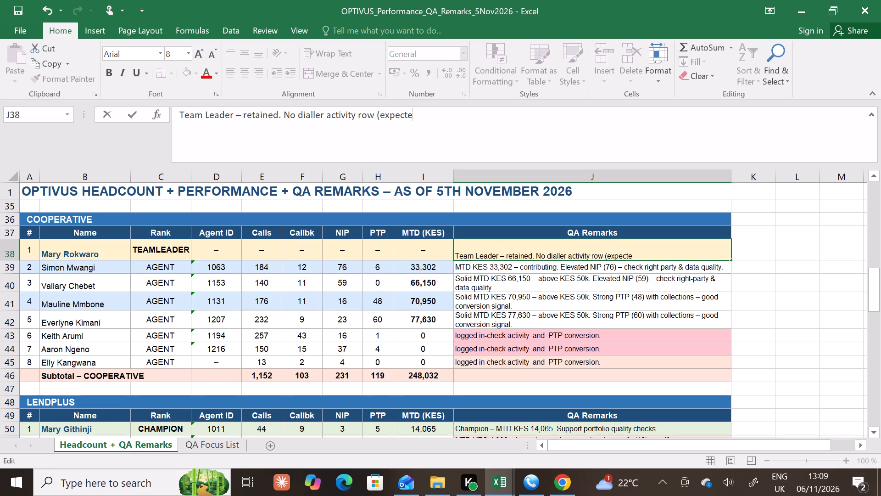
pyautogui.press('BackSpace')
pyautogui.press('BackSpace')
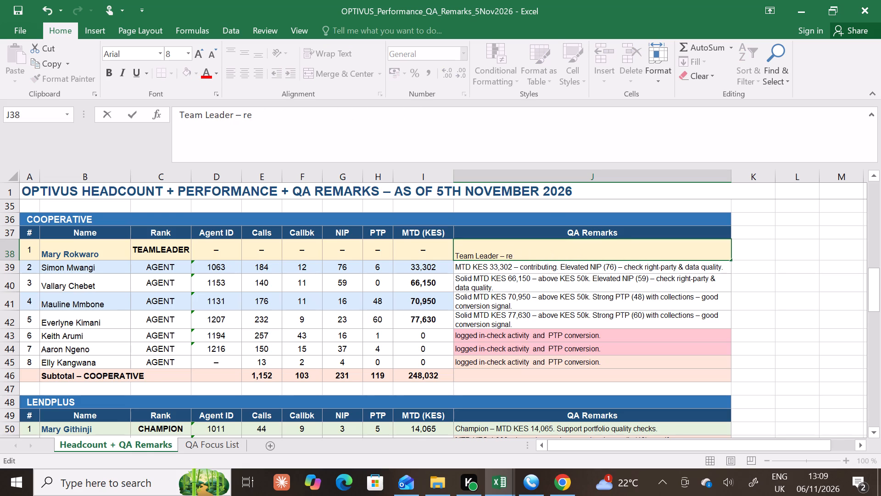
pyautogui.press('BackSpace')
pyautogui.press('BackSpace')
pyautogui.press('BackSpace')
pyautogui.click(632, 276)
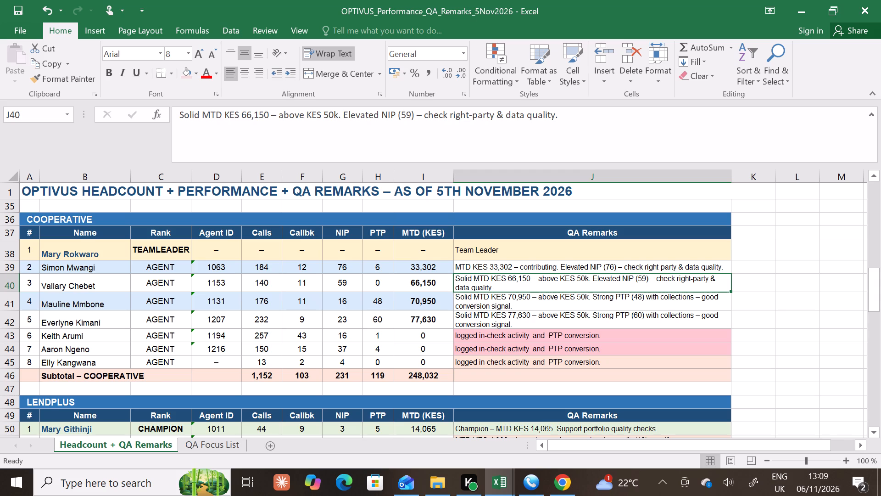
# In the COOPERATIVE QA remark in J40, replace the ending "& data quality." with "contact" after "check right-party".
pyautogui.click(515, 287)
pyautogui.click(559, 101)
pyautogui.moveTo(570, 111); pyautogui.dragTo(571, 116)
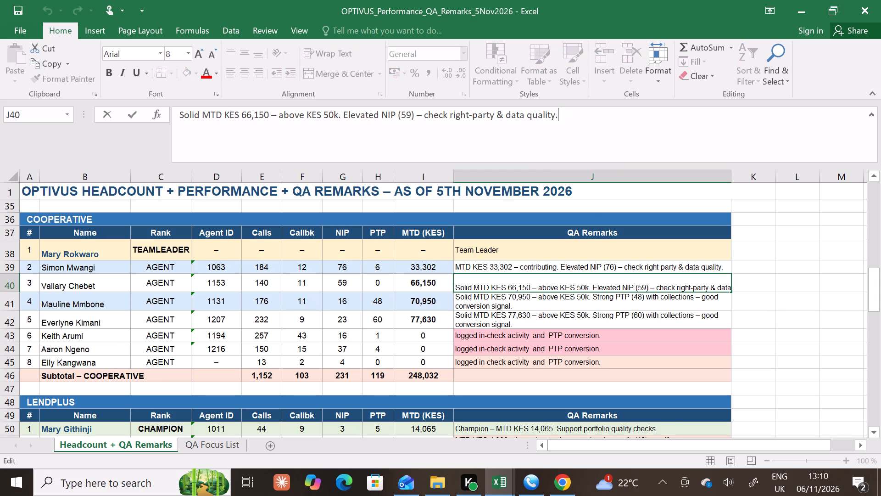
pyautogui.press('BackSpace')
pyautogui.press('BackSpace')
pyautogui.press('BackSpace')
pyautogui.press('BackSpace')
pyautogui.press('BackSpace')
pyautogui.press('BackSpace')
pyautogui.press('BackSpace')
pyautogui.press('BackSpace')
pyautogui.press('BackSpace')
pyautogui.press('BackSpace')
pyautogui.press('BackSpace')
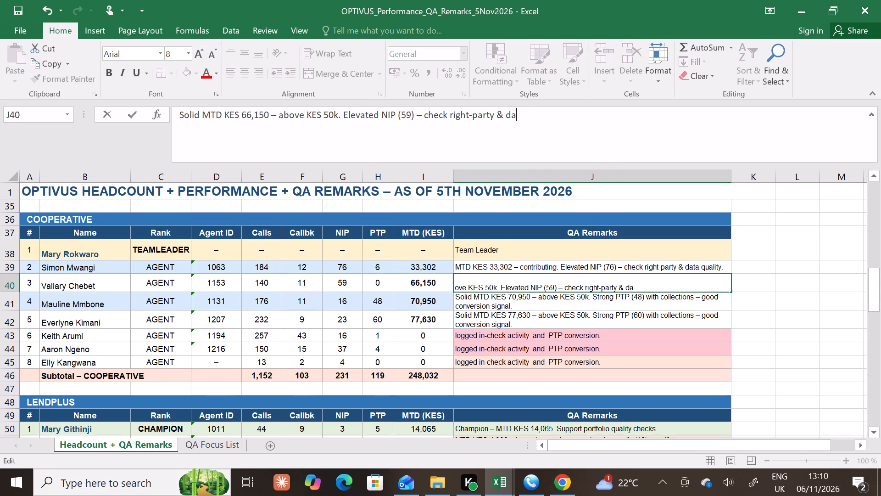
pyautogui.press('BackSpace')
pyautogui.press('BackSpace')
pyautogui.press('BackSpace')
pyautogui.press('BackSpace')
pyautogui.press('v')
pyautogui.press('BackSpace')
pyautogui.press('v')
pyautogui.press('BackSpace')
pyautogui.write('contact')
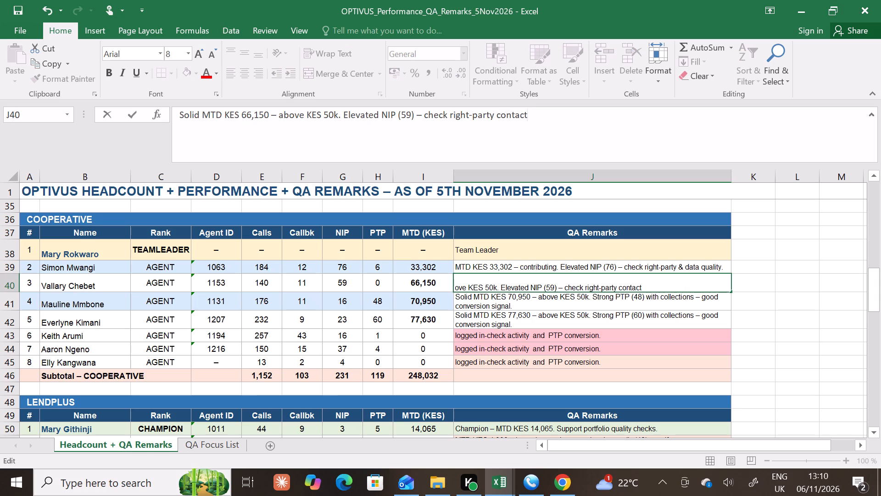
pyautogui.click(481, 303)
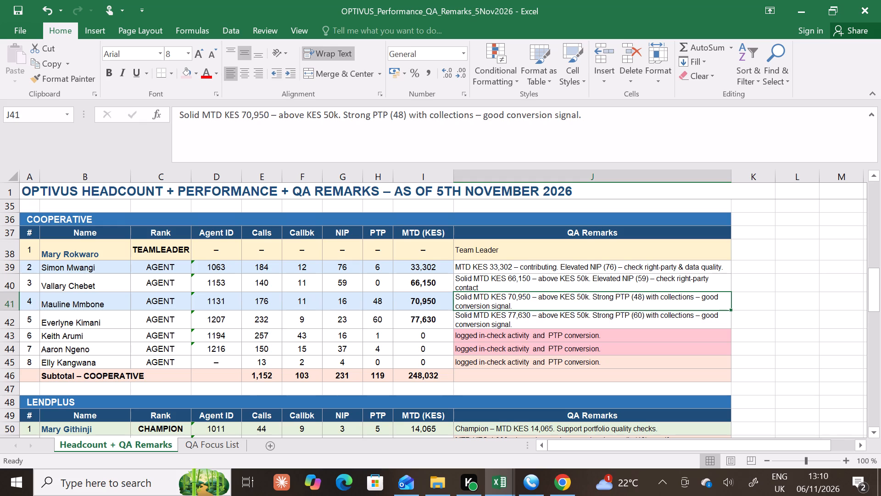
# Review the QA remarks from COOPERATIVE through EQUITY CONVENTIONAL and back up to the EQUITY DIGITAL section.
pyautogui.click(466, 321)
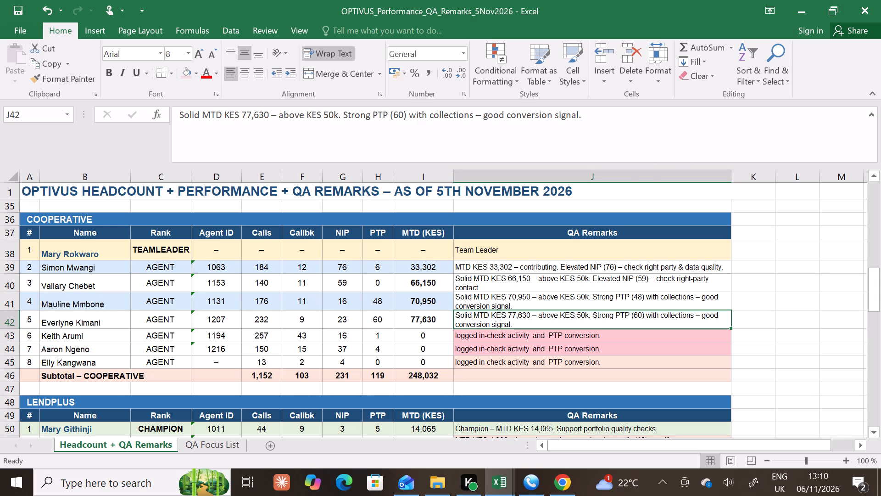
pyautogui.scroll(1, 578, 299)
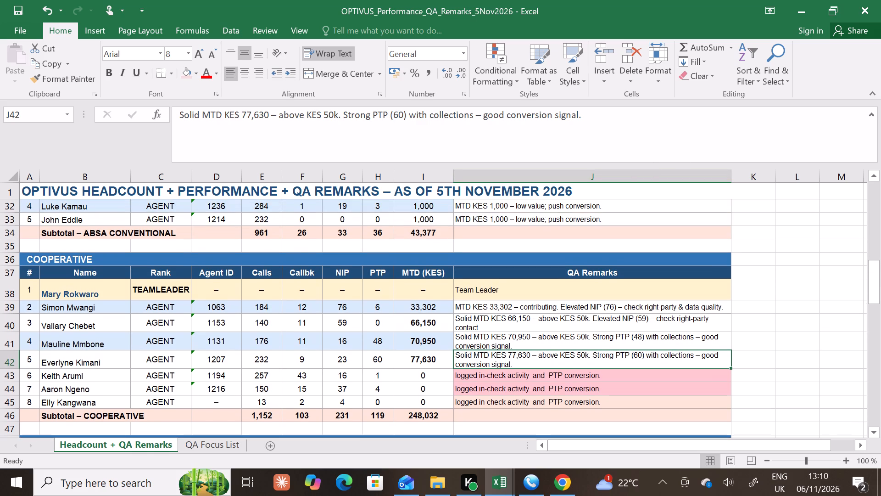
pyautogui.scroll(-2, 666, 373)
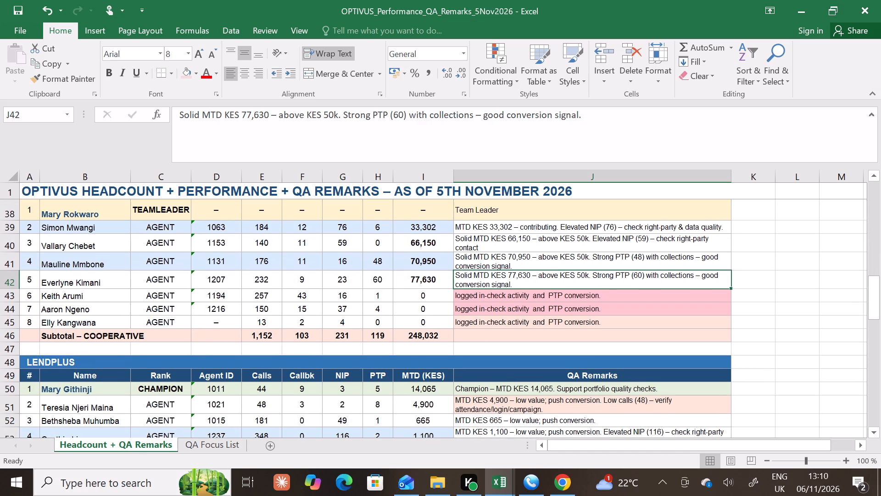
pyautogui.scroll(-1, 671, 377)
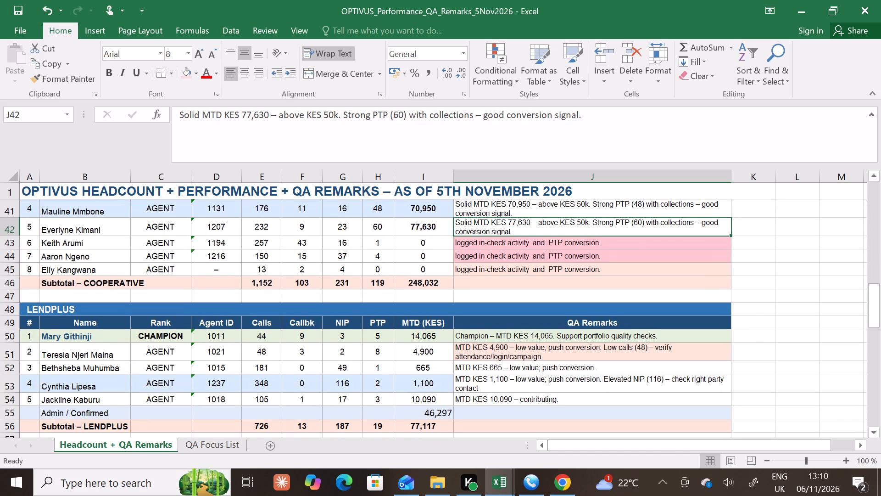
pyautogui.scroll(-1, 730, 367)
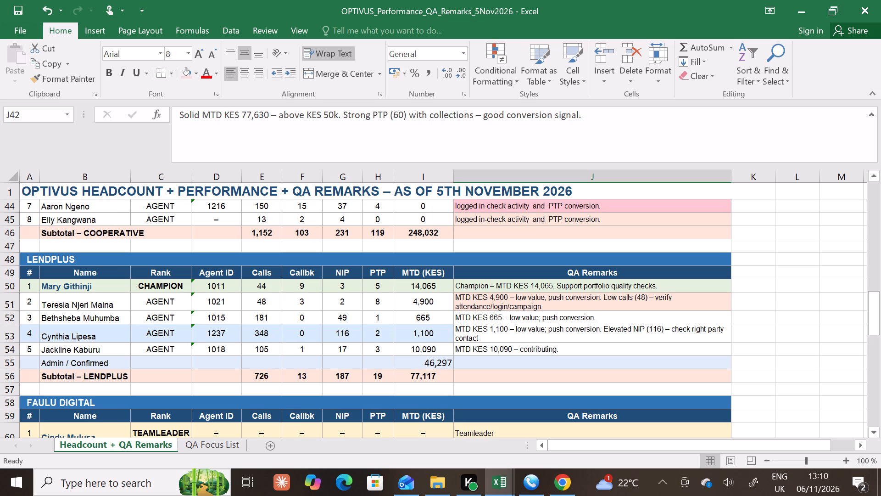
pyautogui.scroll(-1, 639, 278)
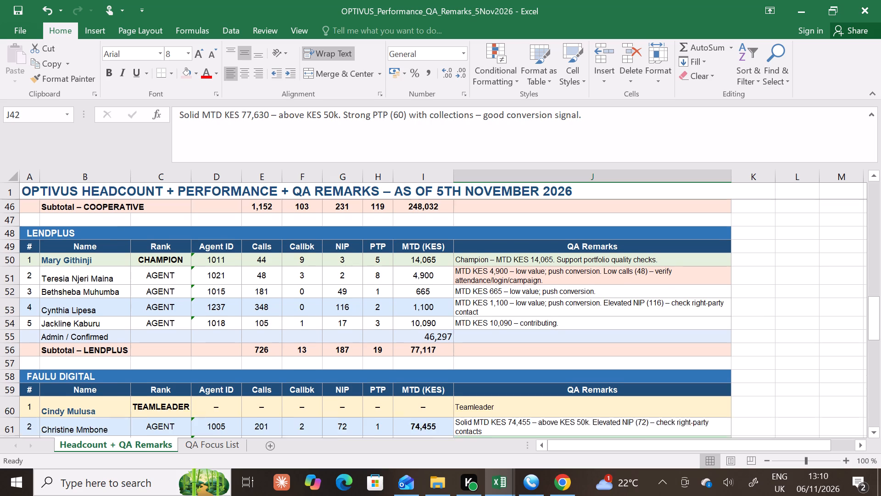
pyautogui.scroll(-5, 642, 293)
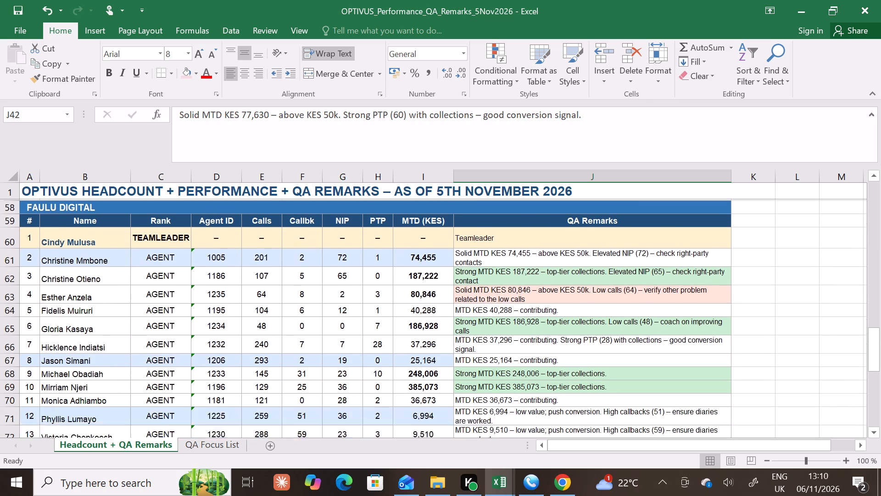
pyautogui.scroll(-1, 647, 324)
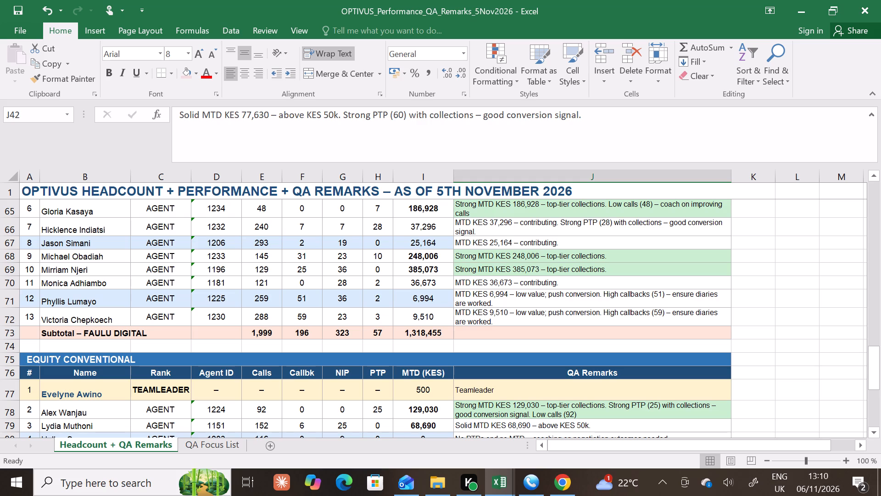
pyautogui.scroll(-1, 641, 349)
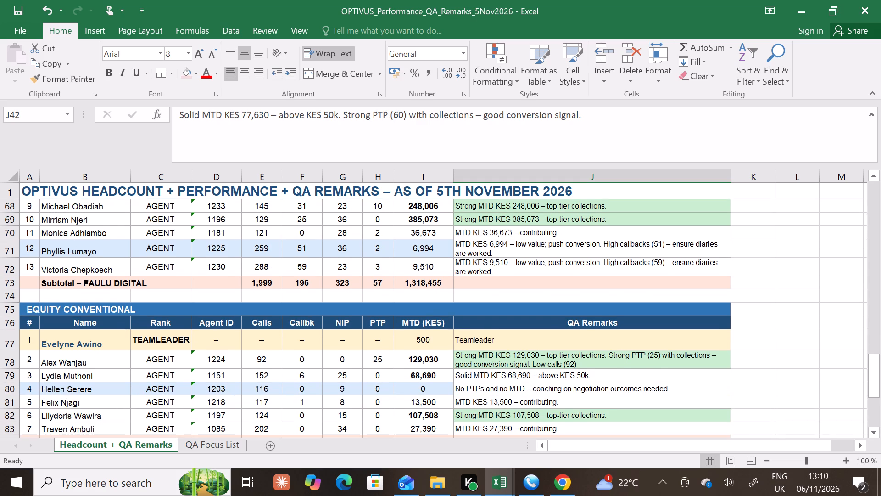
pyautogui.scroll(-1, 661, 356)
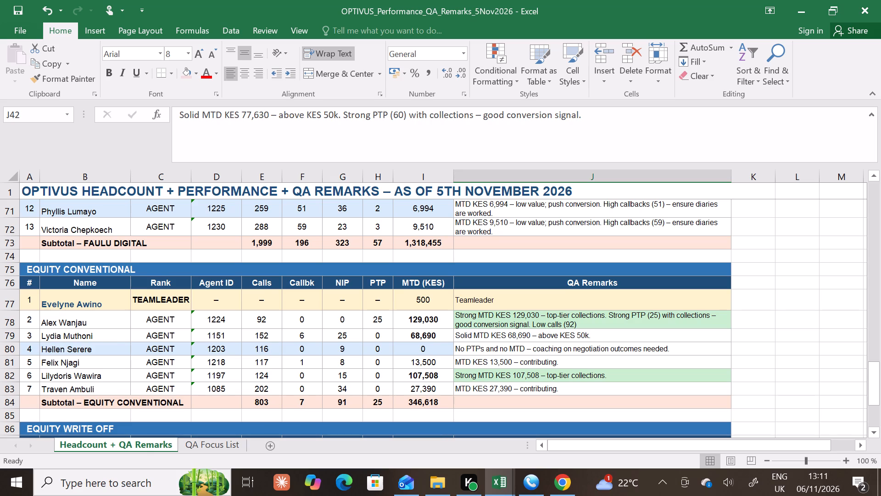
pyautogui.scroll(-2, 663, 366)
pyautogui.scroll(1, 649, 362)
pyautogui.scroll(-2, 649, 365)
pyautogui.scroll(8, 649, 367)
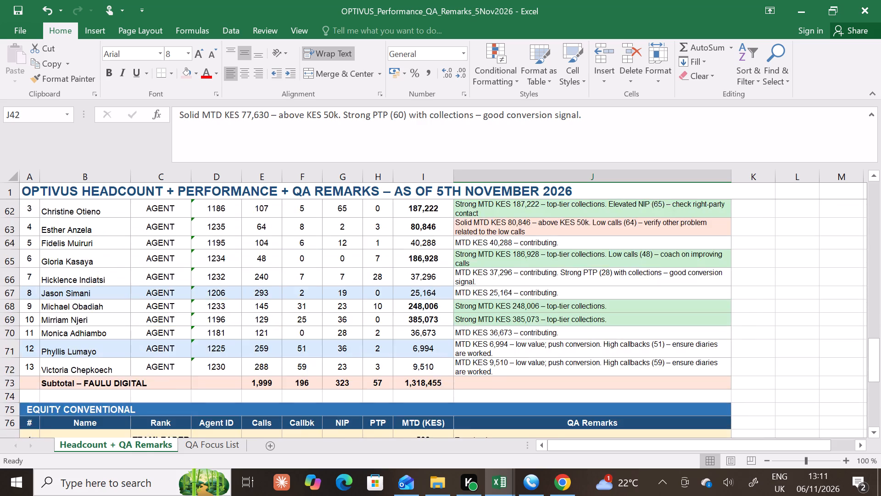
pyautogui.scroll(15, 648, 360)
pyautogui.scroll(9, 667, 355)
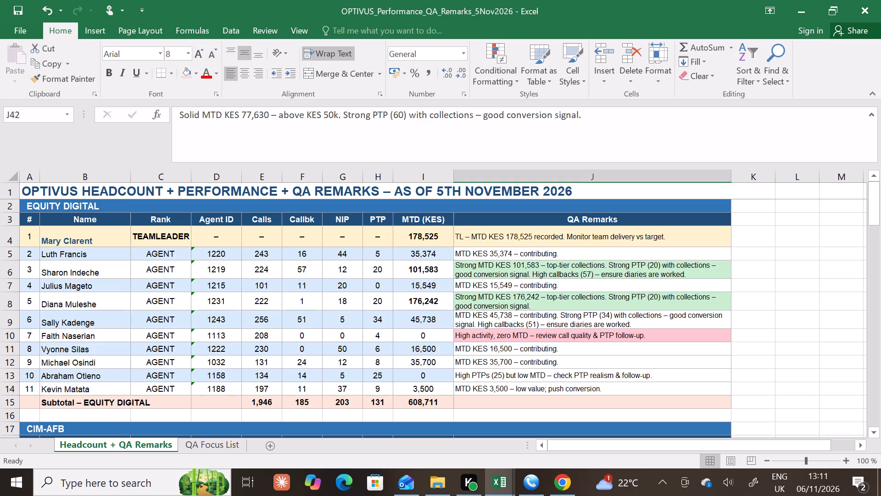
# Extend the CIM-AFB champion's QA remark in J19 to read "Champion -monitor team delivery and target".
pyautogui.scroll(-1, 631, 253)
pyautogui.scroll(-1, 628, 296)
pyautogui.click(555, 362)
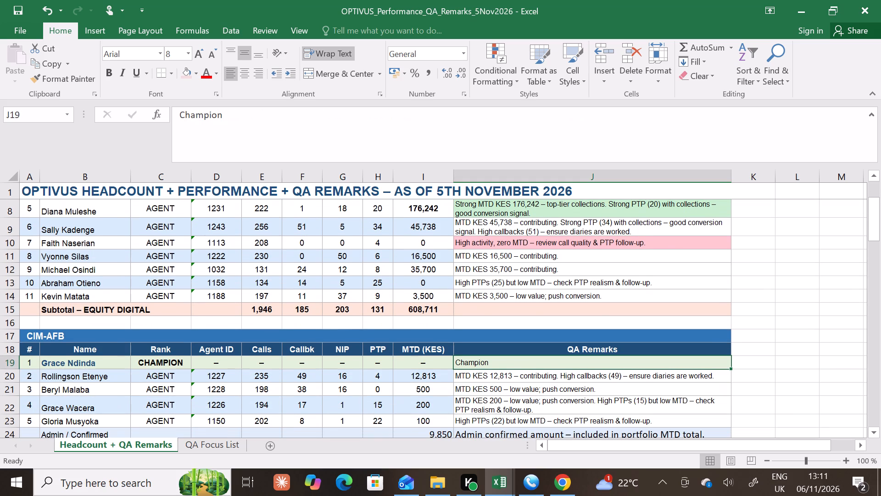
pyautogui.click(231, 124)
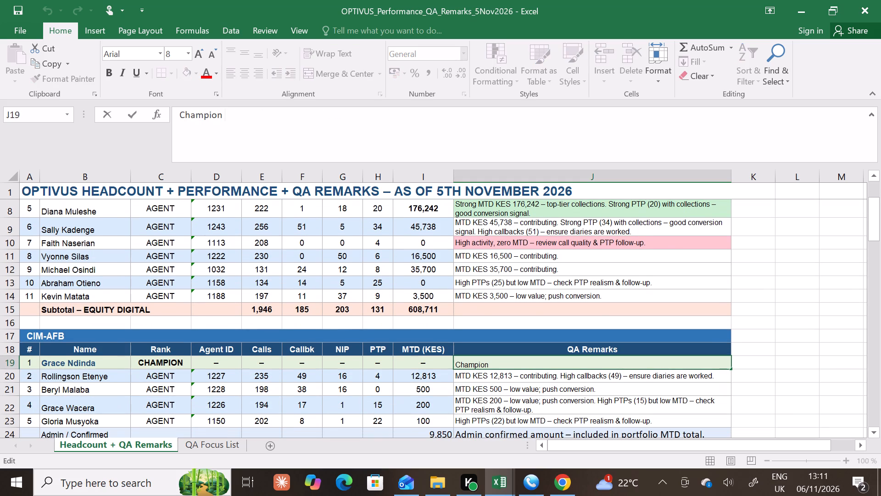
pyautogui.press('=')
pyautogui.press('BackSpace')
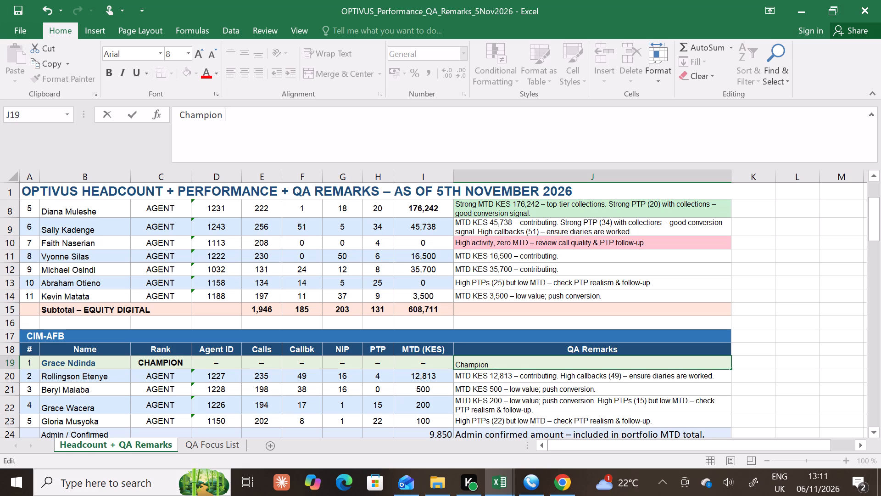
pyautogui.press('=')
pyautogui.press('BackSpace')
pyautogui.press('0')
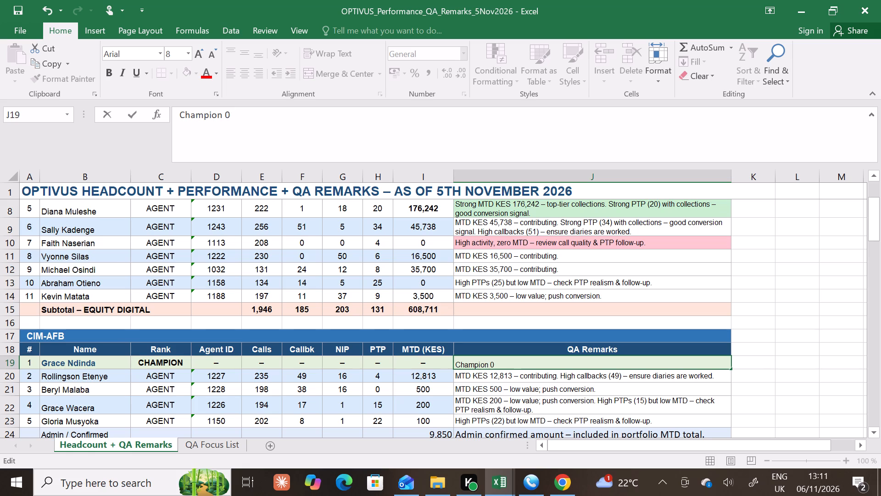
pyautogui.press('BackSpace')
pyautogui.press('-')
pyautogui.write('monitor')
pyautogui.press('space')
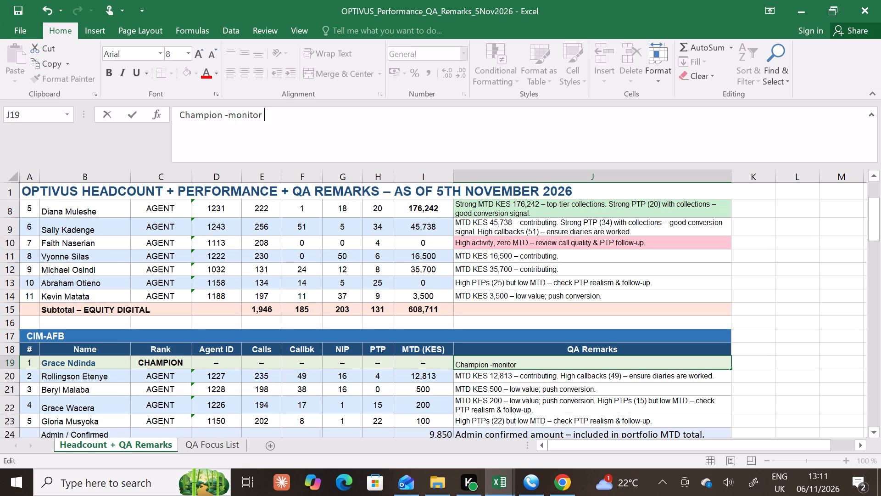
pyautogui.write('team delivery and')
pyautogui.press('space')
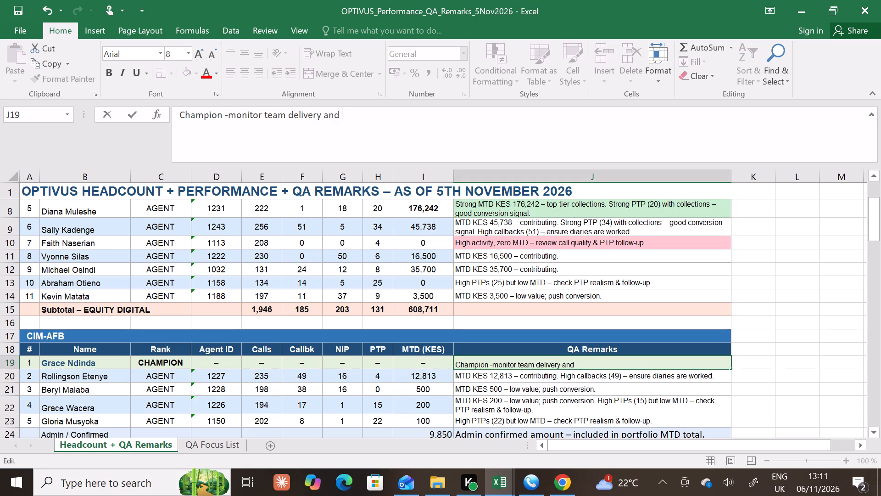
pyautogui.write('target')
pyautogui.click(793, 366)
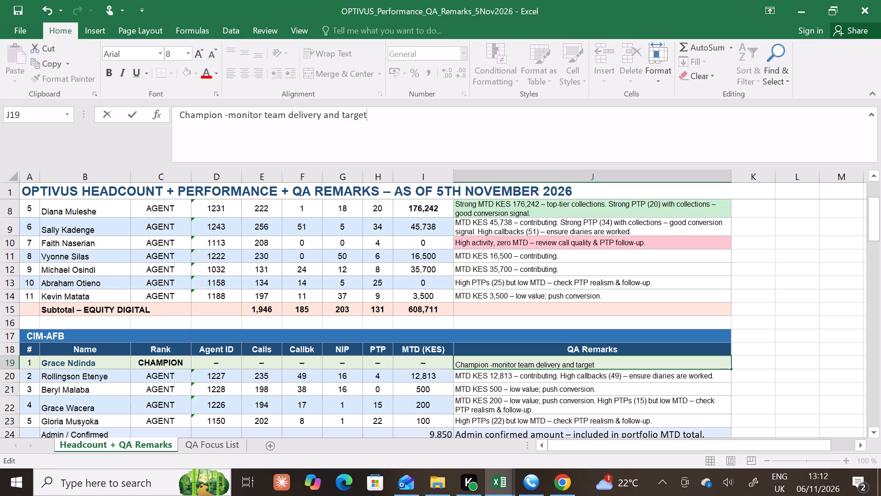
# Review the QA remarks from the CIM-AFB section down through EQUITY WRITE OFF to the grand total row.
pyautogui.scroll(-1, 630, 379)
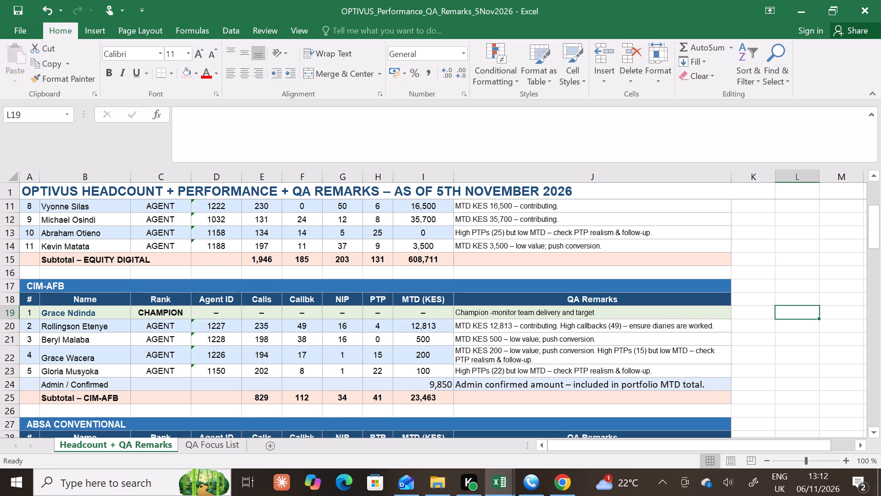
pyautogui.scroll(-1, 534, 391)
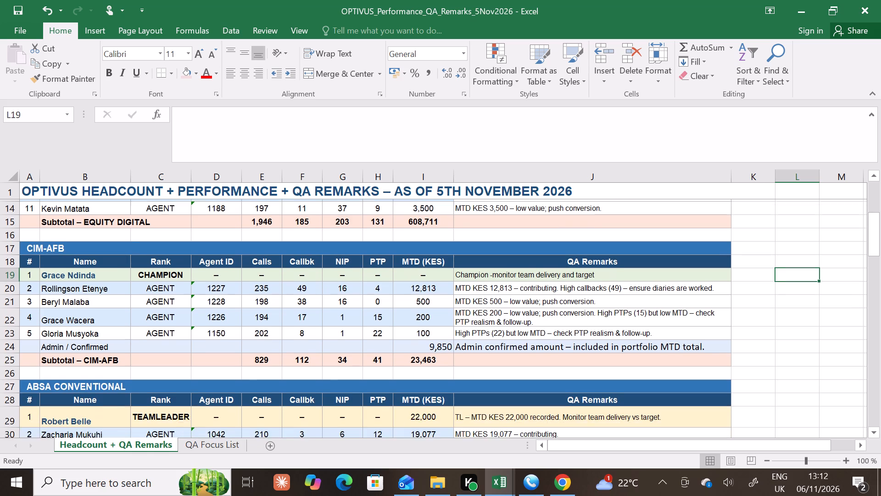
pyautogui.scroll(9, 534, 392)
pyautogui.scroll(-3, 503, 342)
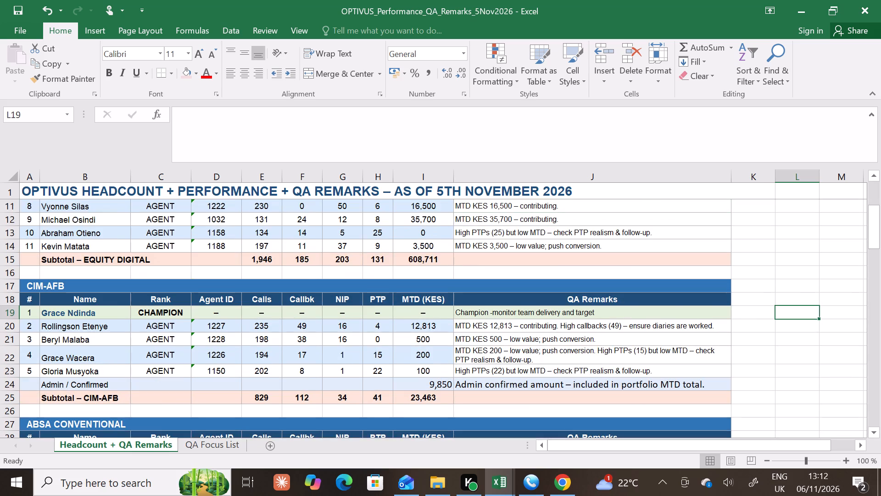
pyautogui.scroll(-6, 508, 356)
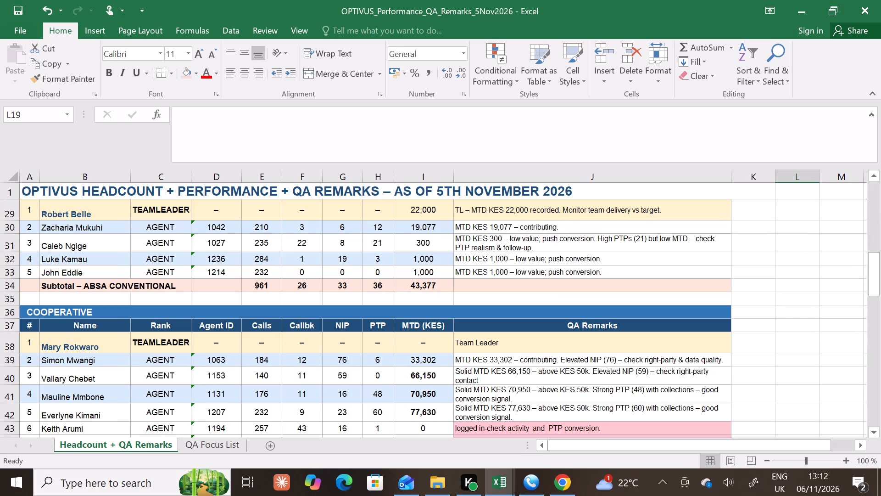
pyautogui.scroll(-2, 510, 402)
pyautogui.scroll(-3, 557, 336)
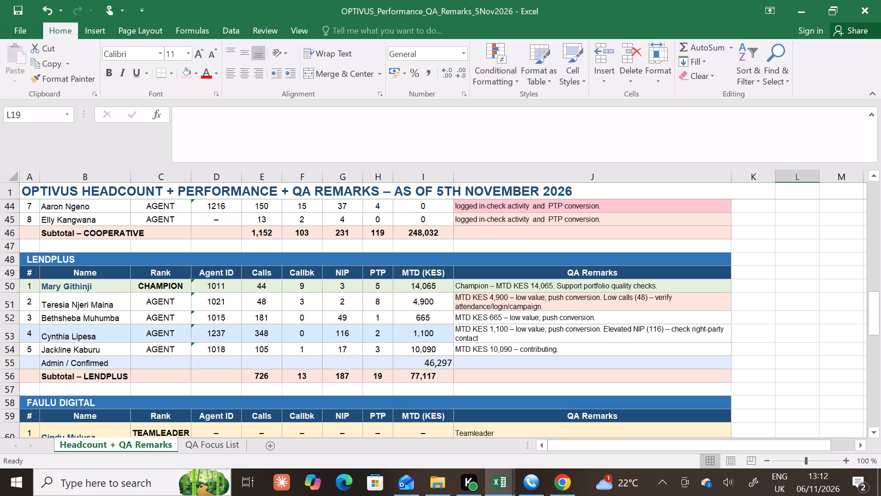
pyautogui.scroll(-8, 428, 391)
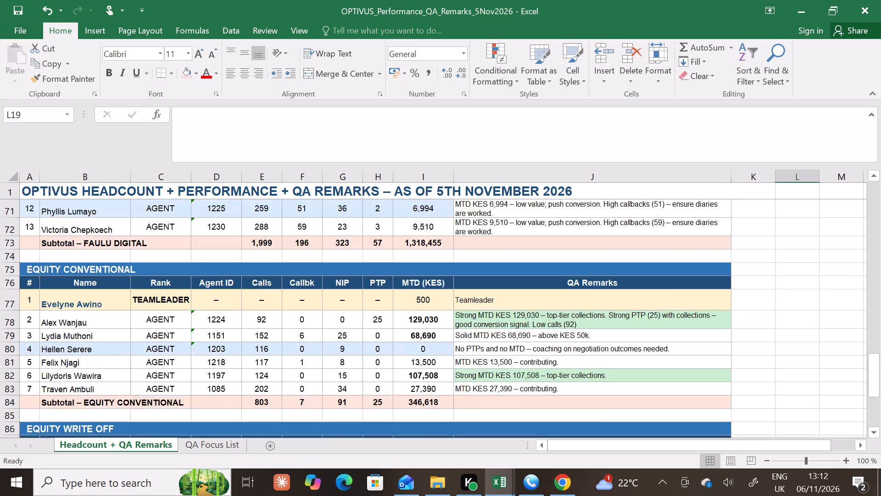
pyautogui.scroll(-4, 406, 396)
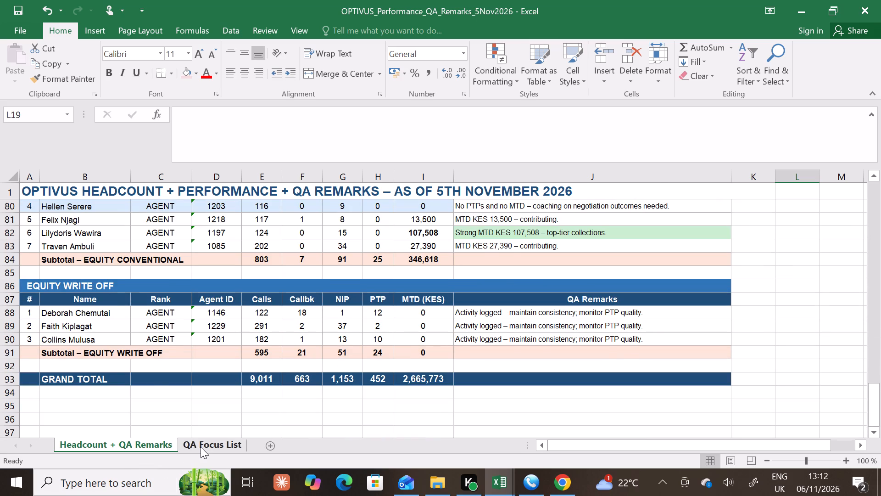
# Review the QA notes for top performers, high calls with zero MTD and low call activity on the QA Focus List sheet.
pyautogui.click(201, 447)
pyautogui.scroll(-2, 490, 274)
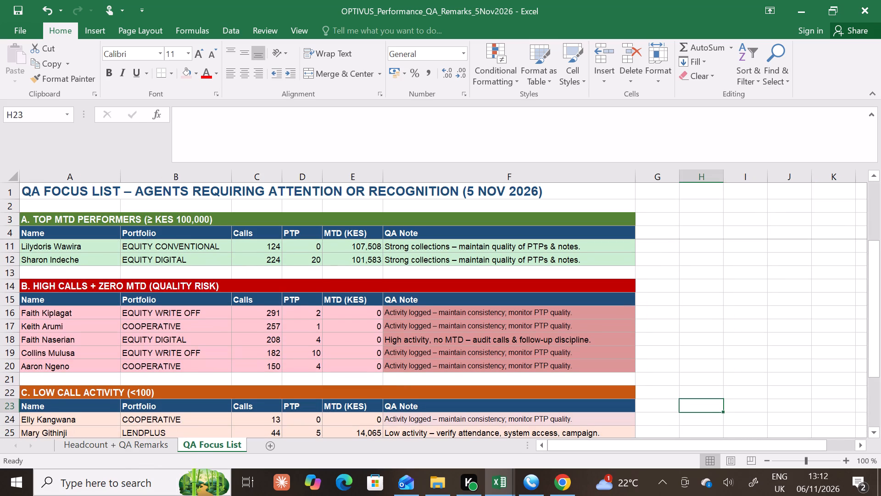
pyautogui.click(657, 321)
pyautogui.scroll(-2, 663, 327)
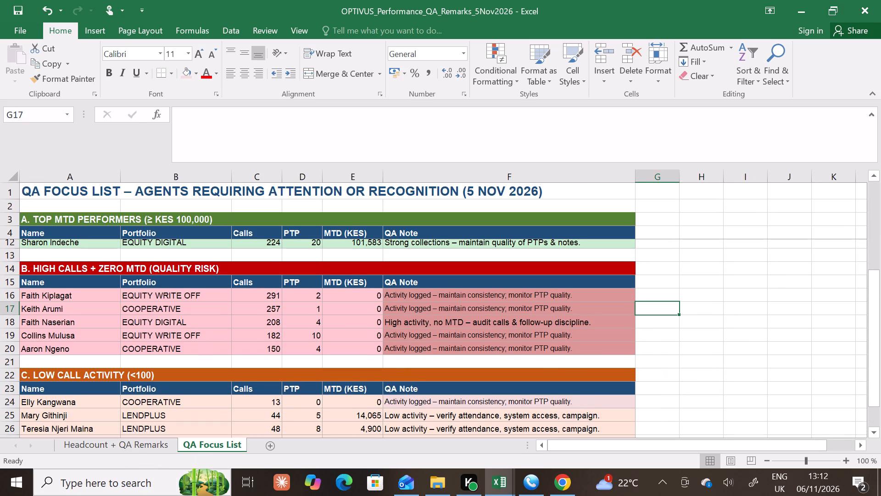
pyautogui.scroll(-2, 662, 335)
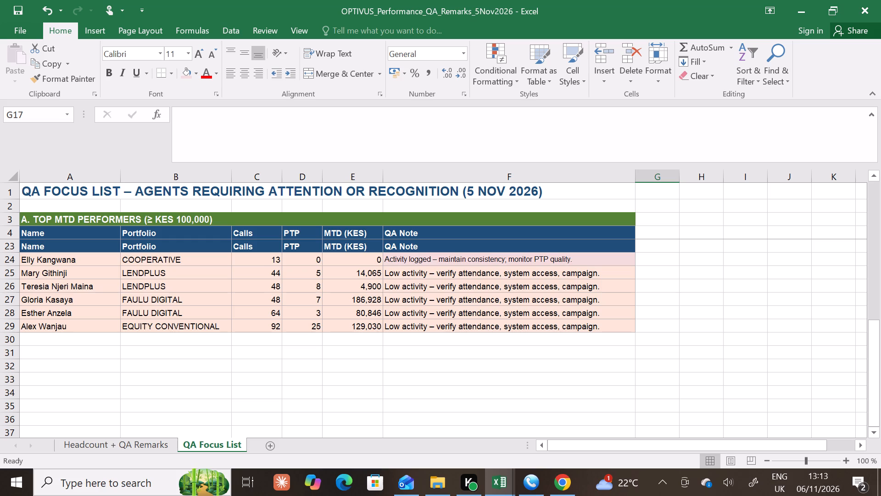
pyautogui.scroll(2, 456, 285)
pyautogui.scroll(4, 491, 268)
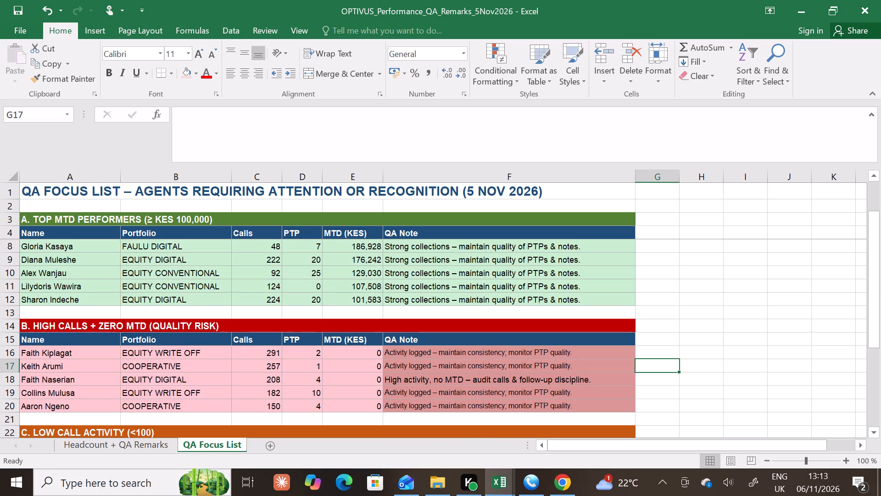
pyautogui.scroll(-2, 273, 287)
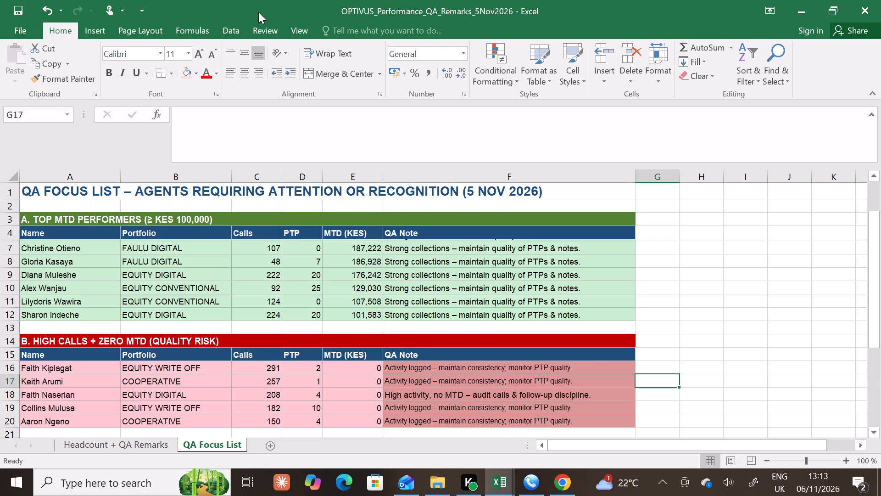
pyautogui.scroll(7, 653, 274)
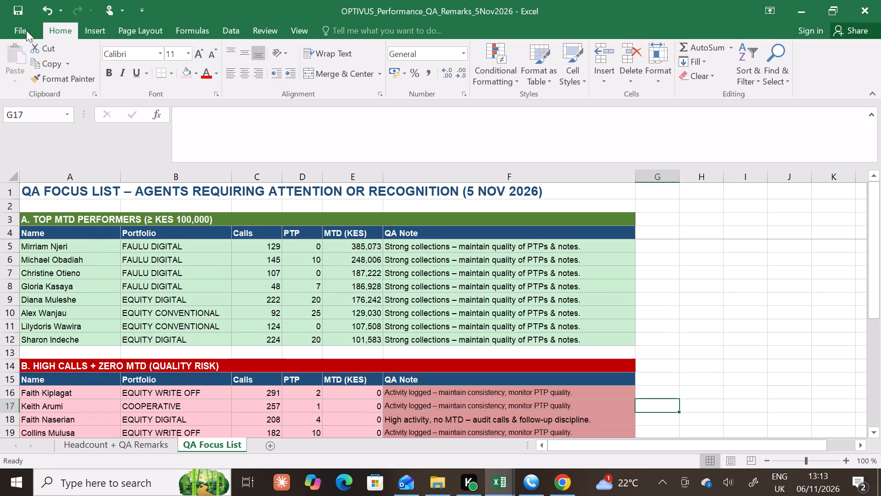
# Save the workbook to the Downloads folder as OPTIVUS_Performance_QA_Remarks_5Nov2026 in Excel Workbook format, replacing the existing file.
pyautogui.click(26, 30)
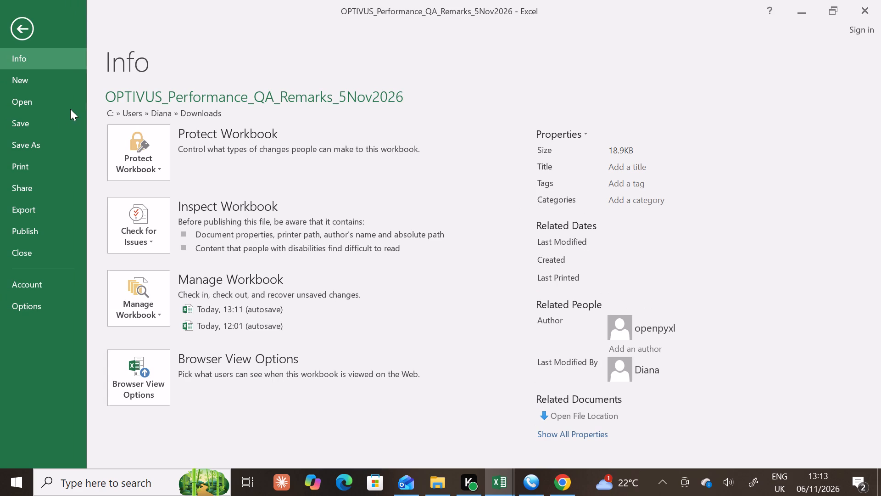
pyautogui.click(39, 144)
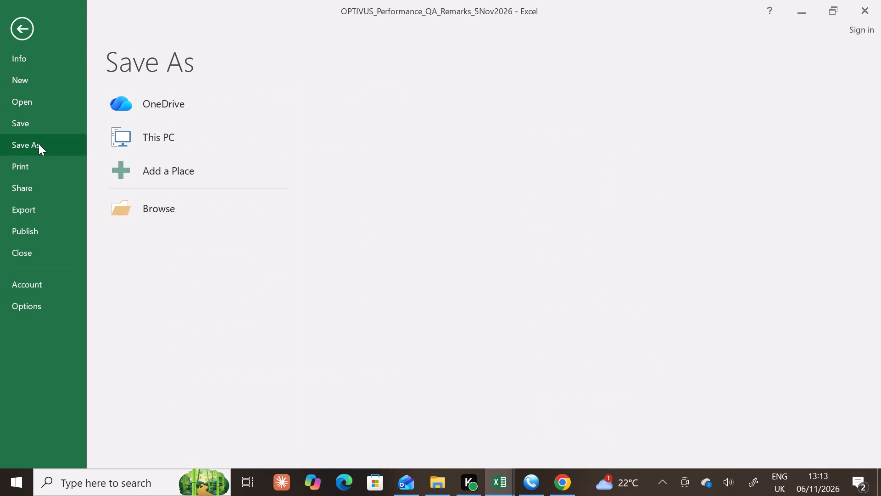
pyautogui.click(164, 209)
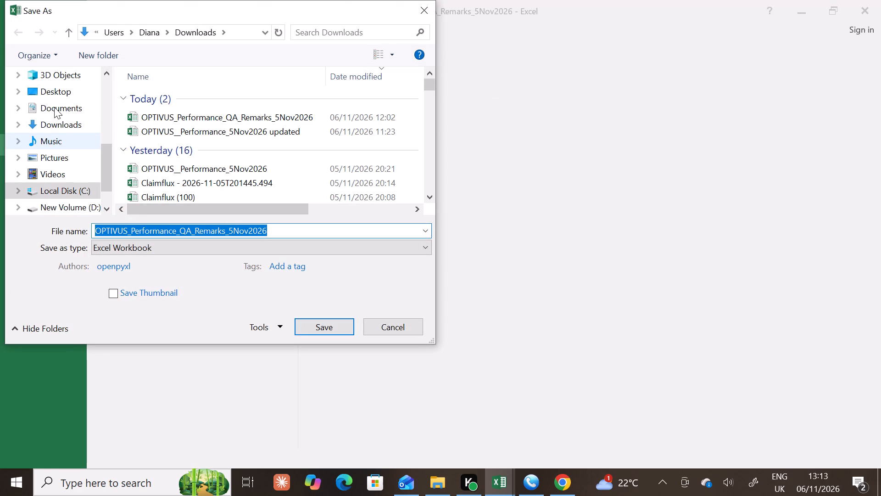
pyautogui.click(62, 124)
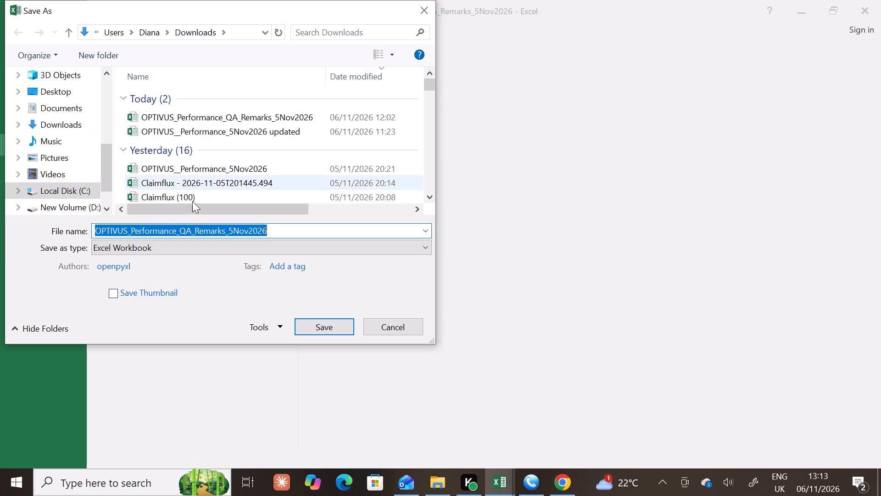
pyautogui.moveTo(81, 124); pyautogui.dragTo(85, 124)
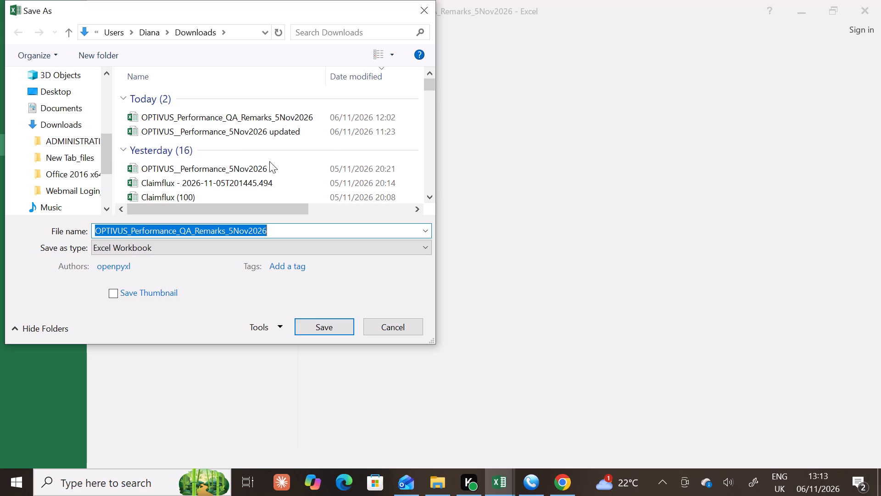
pyautogui.click(110, 199)
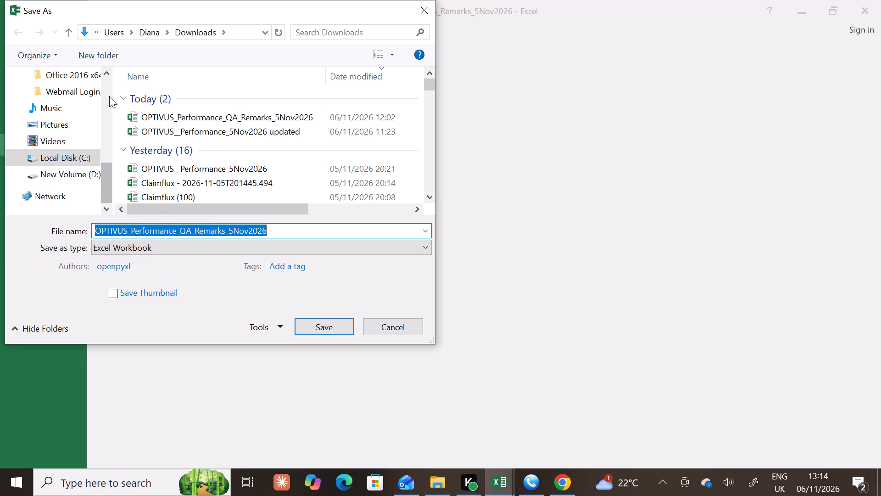
pyautogui.click(108, 68)
pyautogui.moveTo(108, 68); pyautogui.dragTo(117, 69)
pyautogui.click(117, 69)
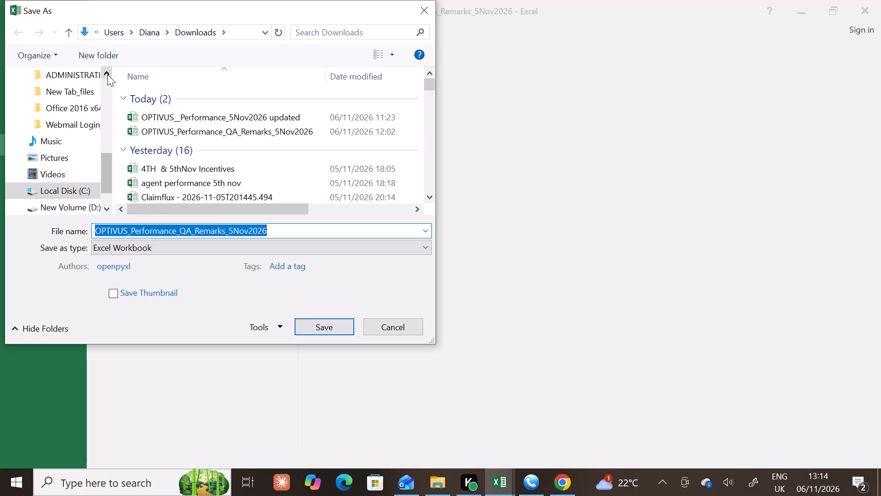
pyautogui.doubleClick(107, 74)
pyautogui.click(105, 75)
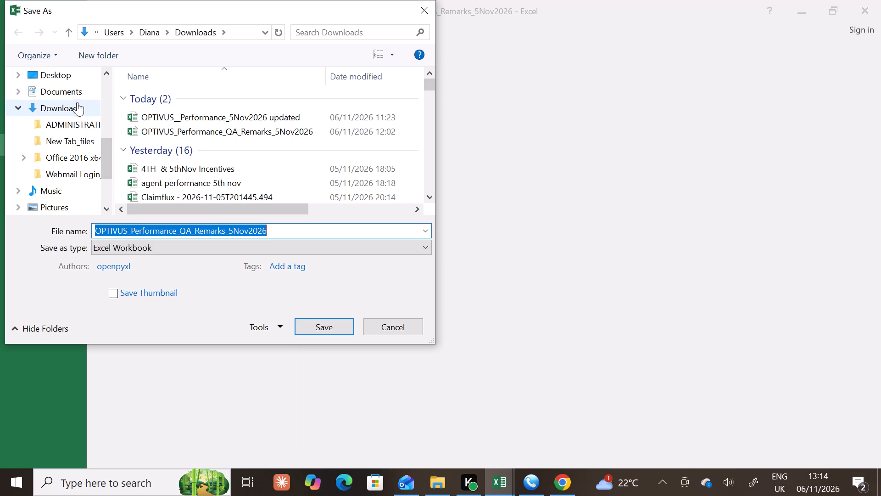
pyautogui.click(77, 107)
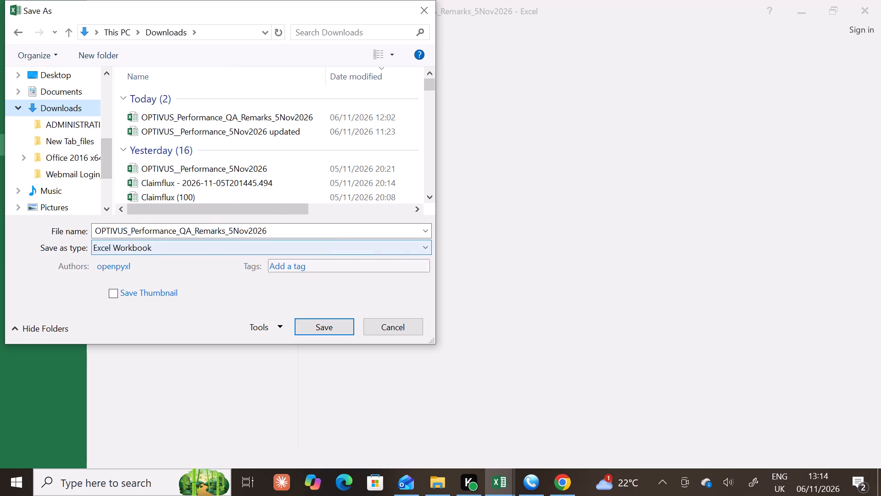
pyautogui.click(342, 330)
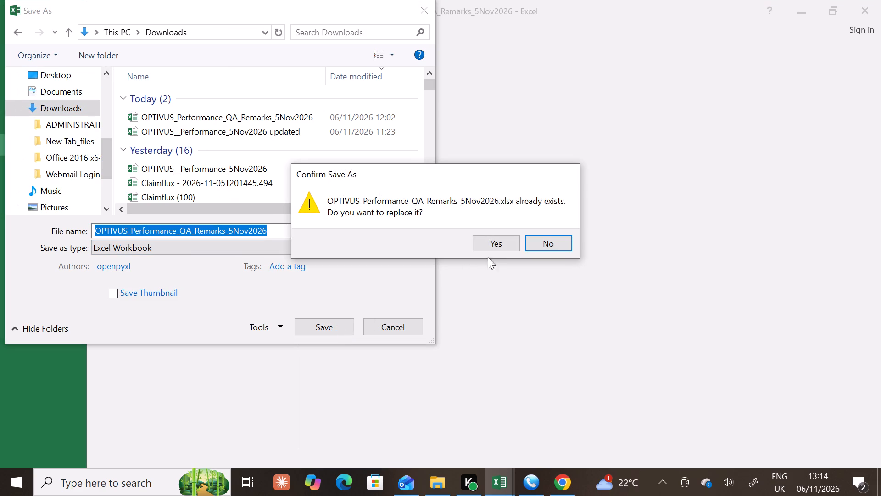
pyautogui.click(493, 245)
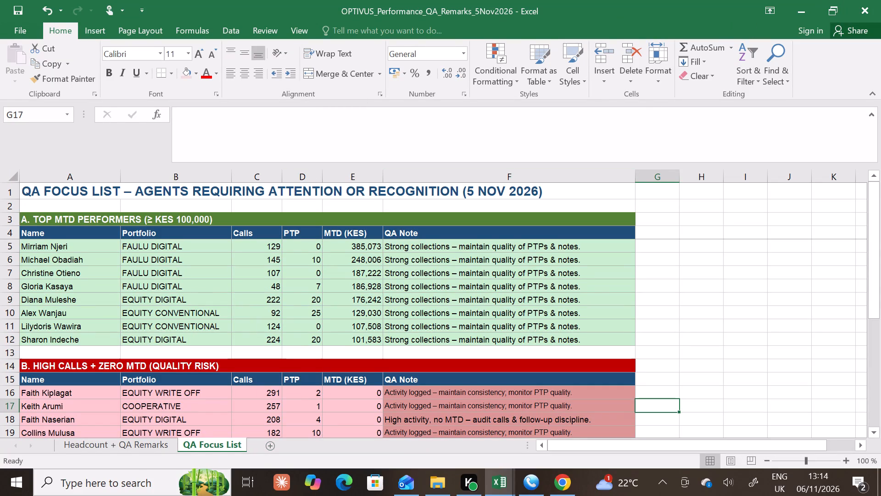
# Go back to the Headcount + QA Remarks sheet and check the EQUITY CONVENTIONAL and EQUITY WRITE OFF sections.
pyautogui.click(169, 446)
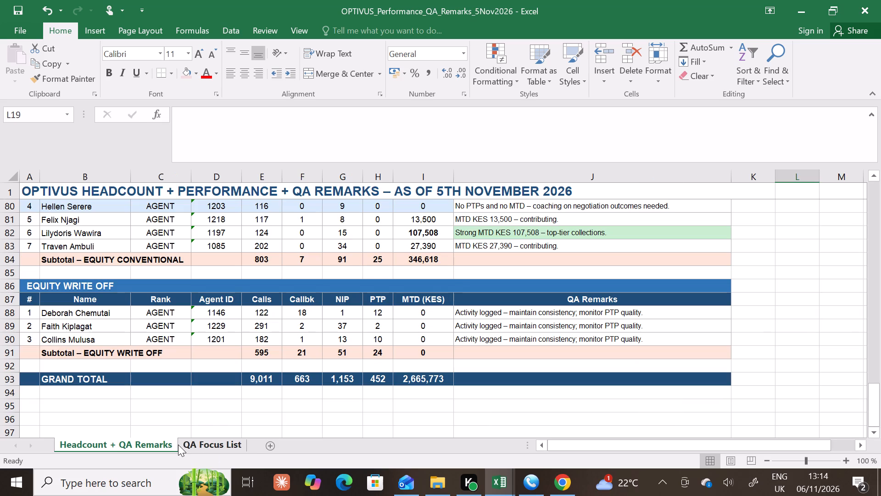
pyautogui.scroll(-2, 504, 239)
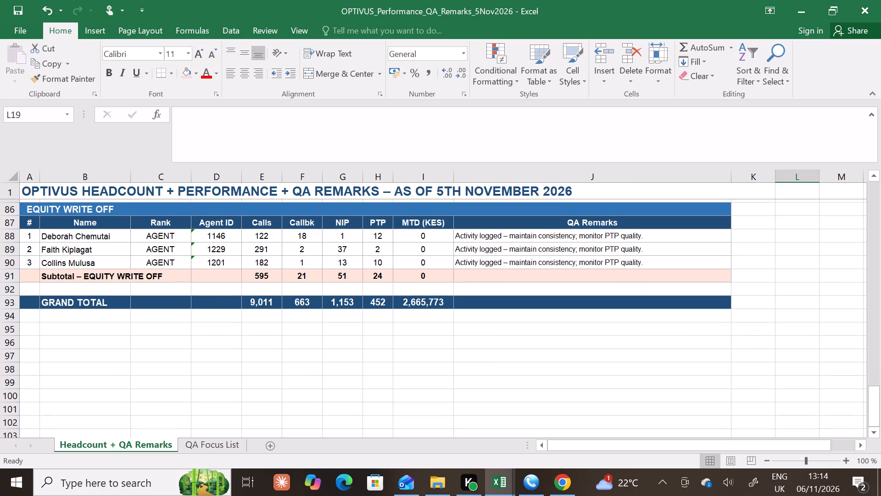
pyautogui.scroll(5, 494, 289)
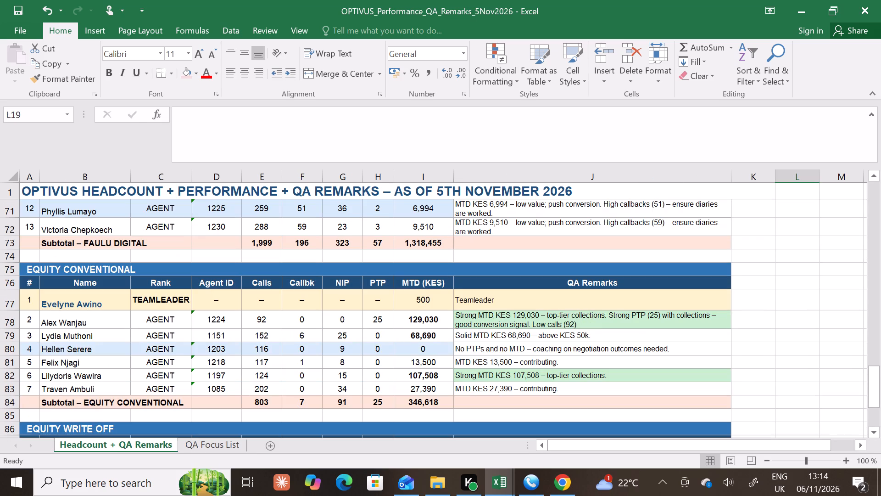
pyautogui.scroll(-4, 456, 319)
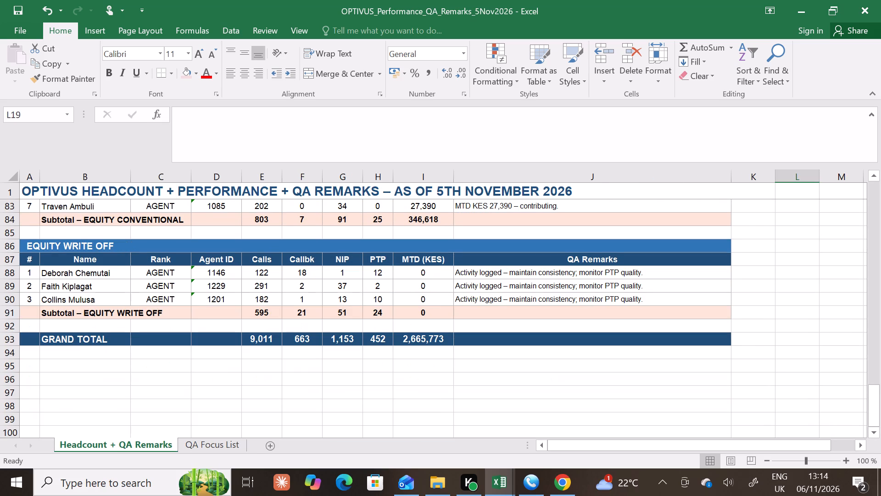